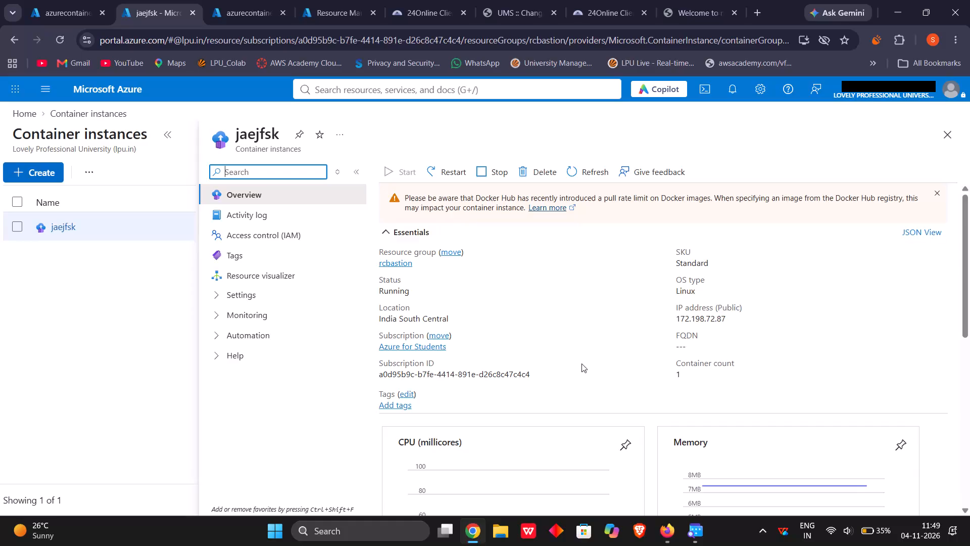
Capture a screenshot of the jaejfsk container instance's overview showing the CPU and Memory charts.
scroll(564, 357, down, 5)
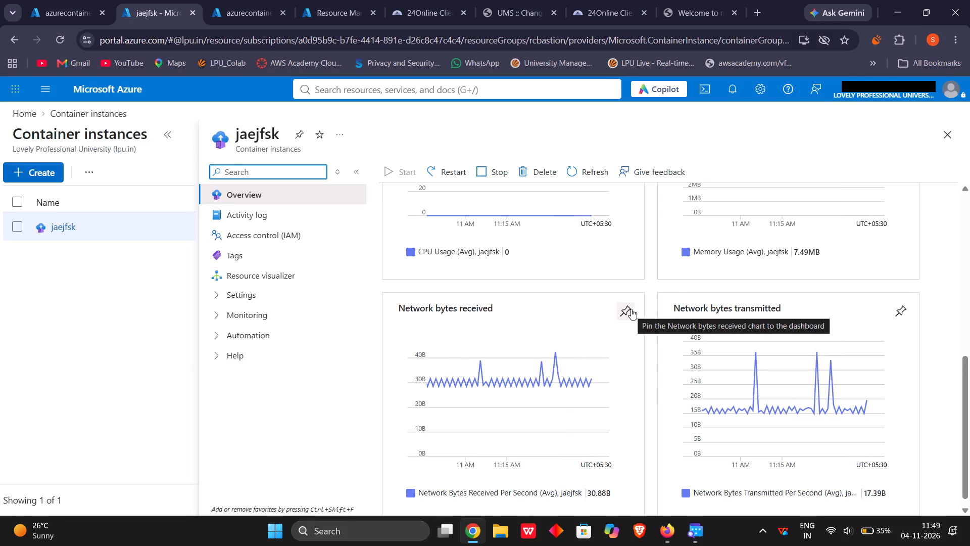
scroll(503, 251, up, 2)
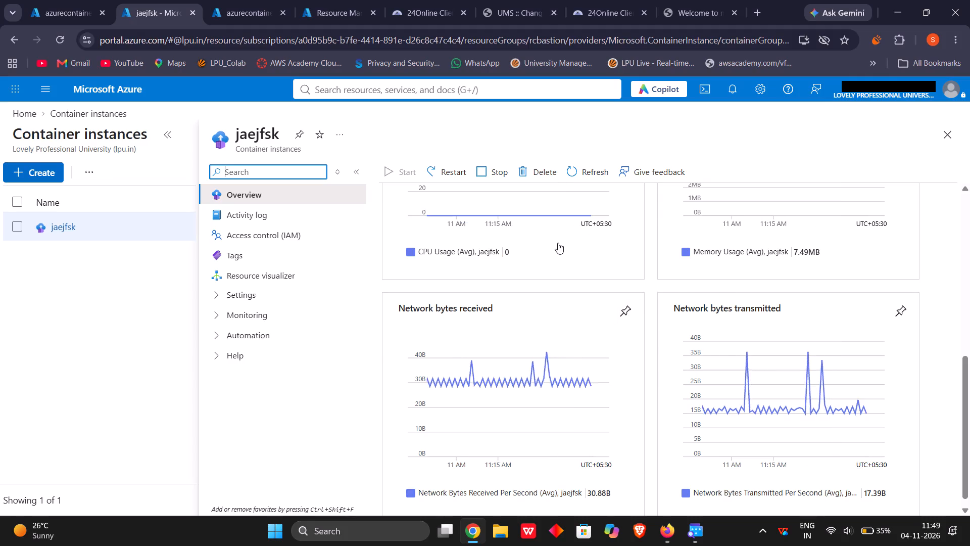
scroll(558, 243, up, 2)
key(Print)
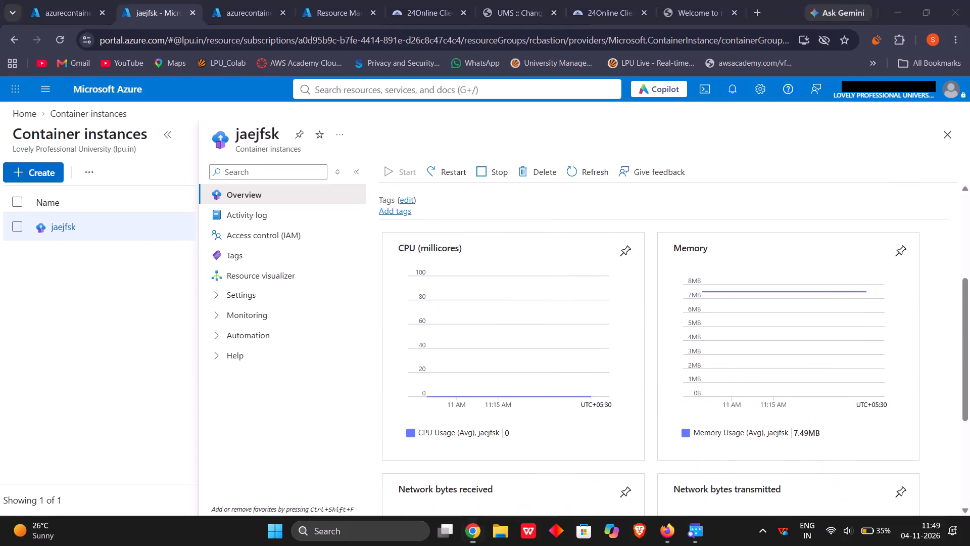
drag(0, 80, 865, 520)
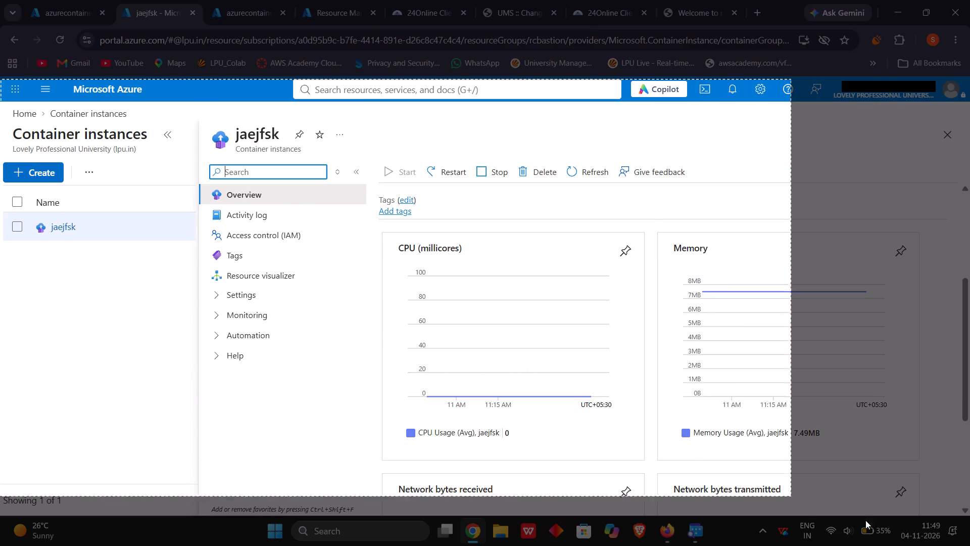
drag(865, 520, 969, 545)
scroll(423, 330, up, 4)
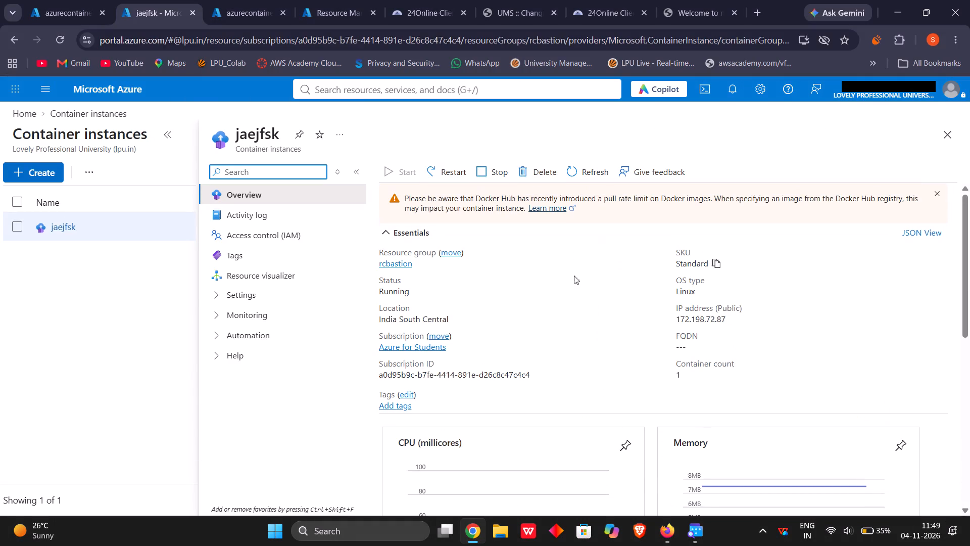
Open nginx.org from the nginx welcome page, capture a screenshot of the site, and go back.
click(685, 4)
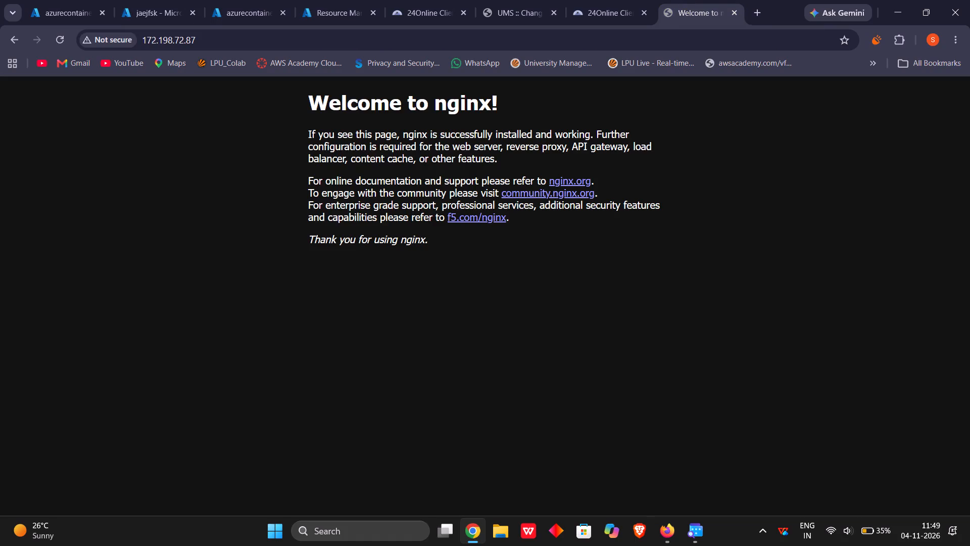
click(560, 181)
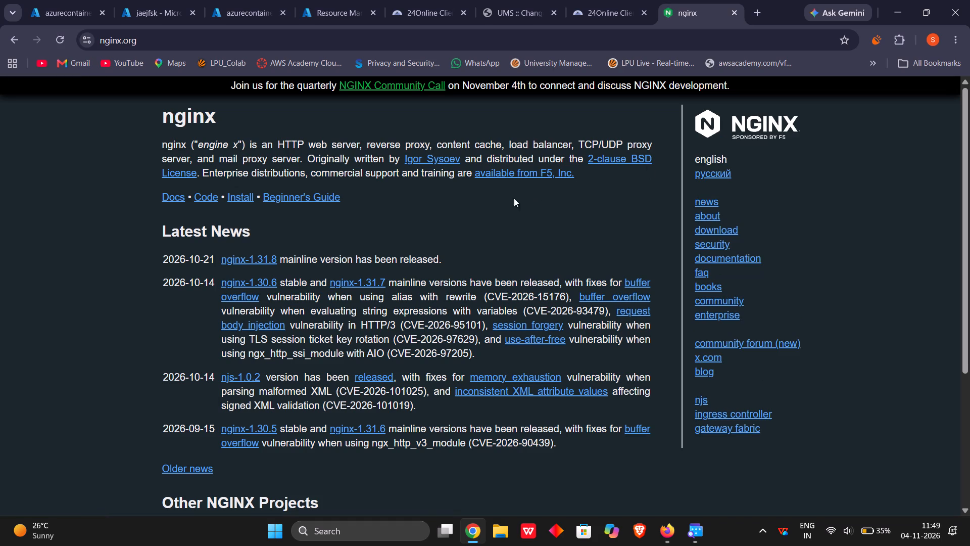
key(Print)
drag(6, 69, 969, 539)
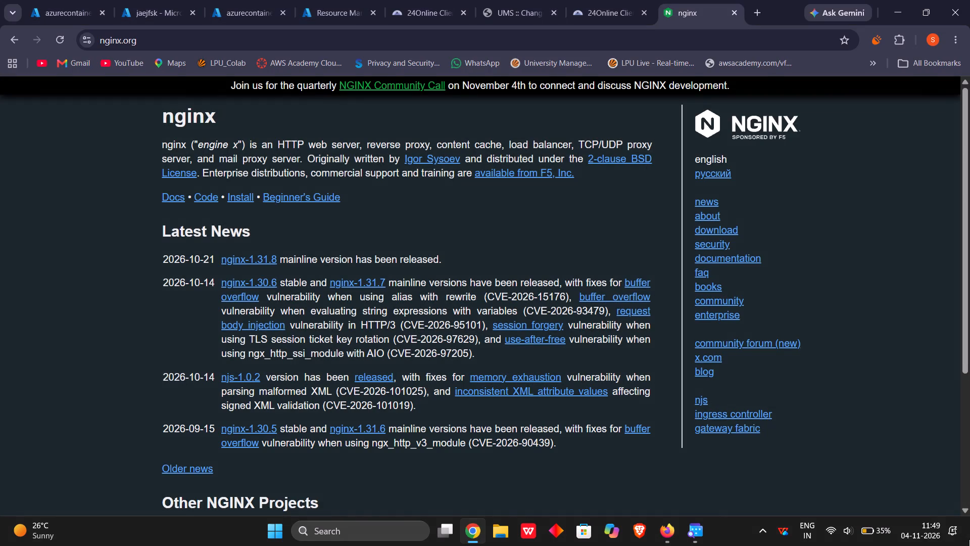
click(5, 44)
Return to the jaejfsk portal page, search the portal for "reso" and open Resource groups.
click(163, 3)
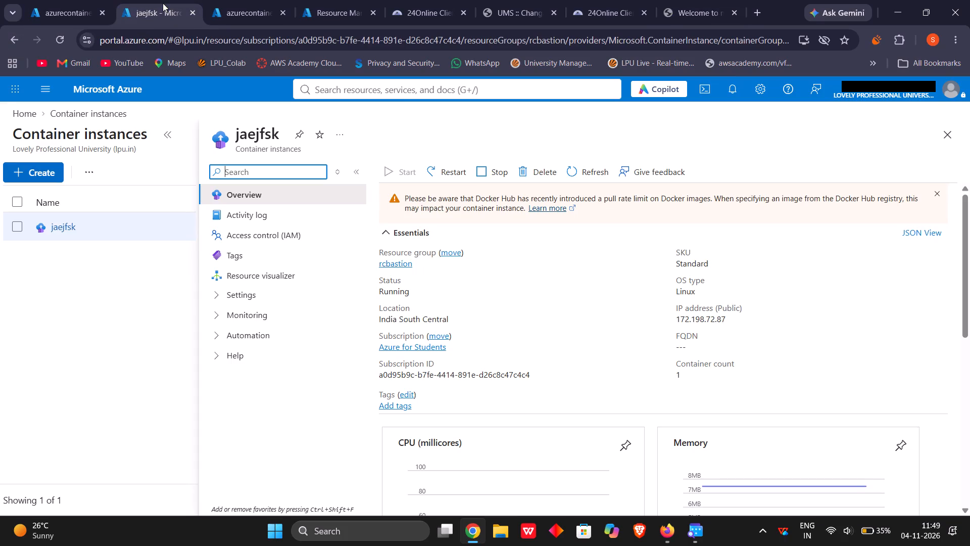
click(440, 89)
text(reso)
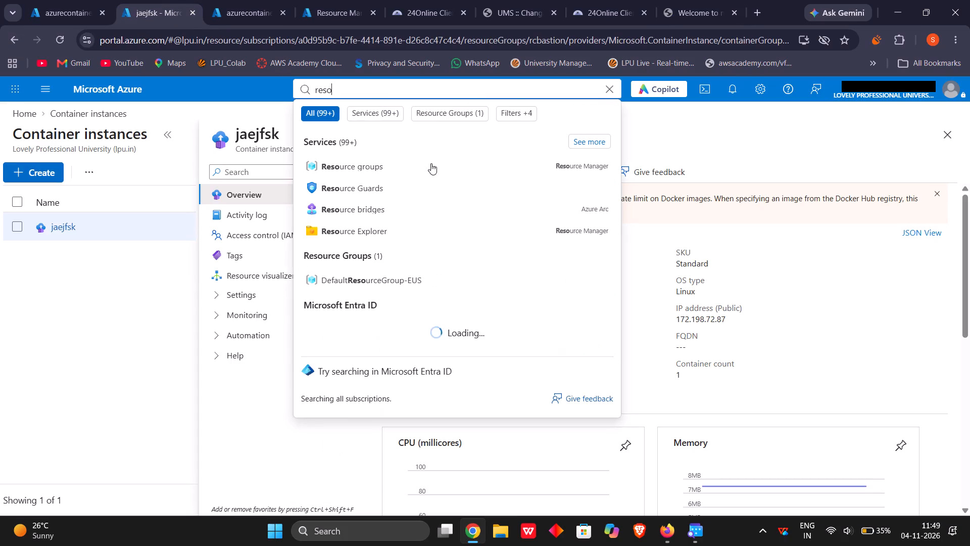
click(402, 165)
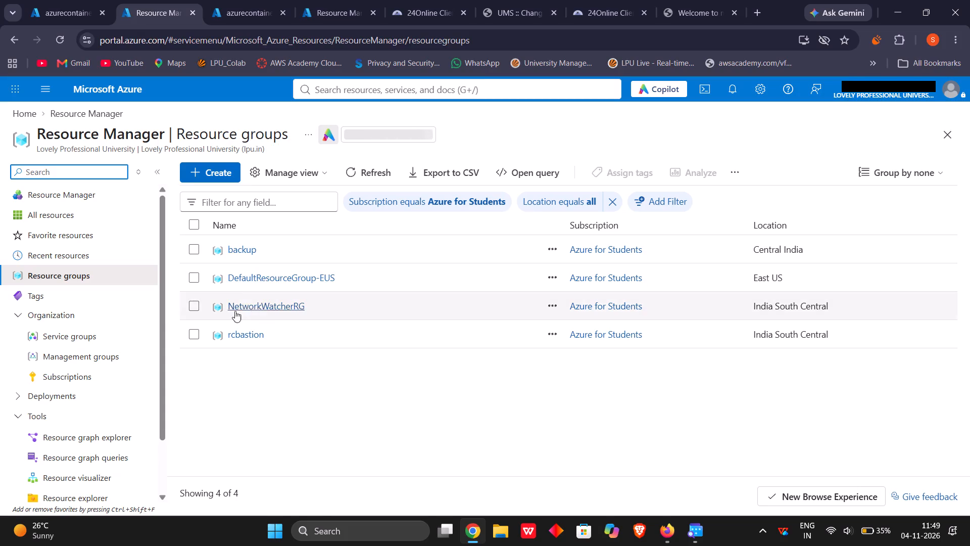
Examine the rcbastion resource group and its azurecontainer91 registry, and return to the resource groups list.
click(233, 333)
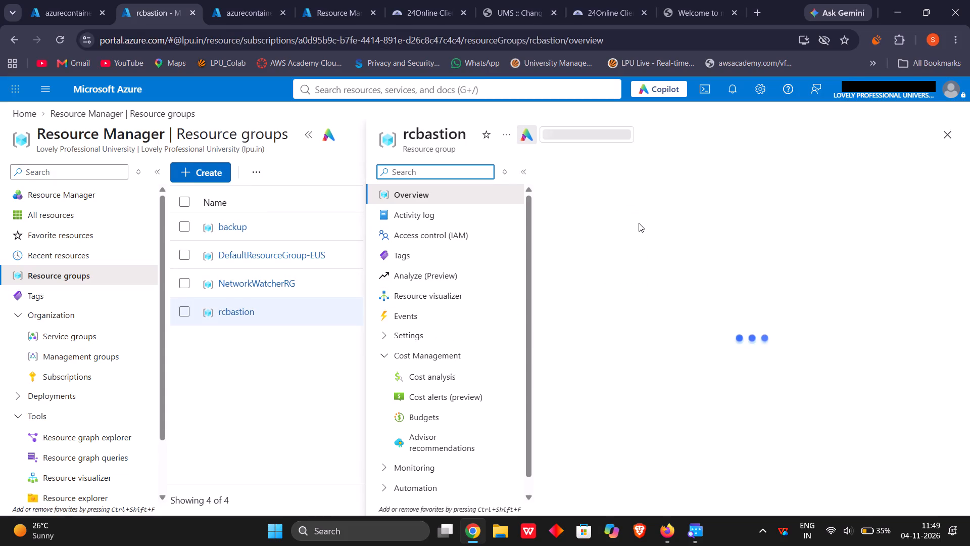
scroll(639, 223, down, 1)
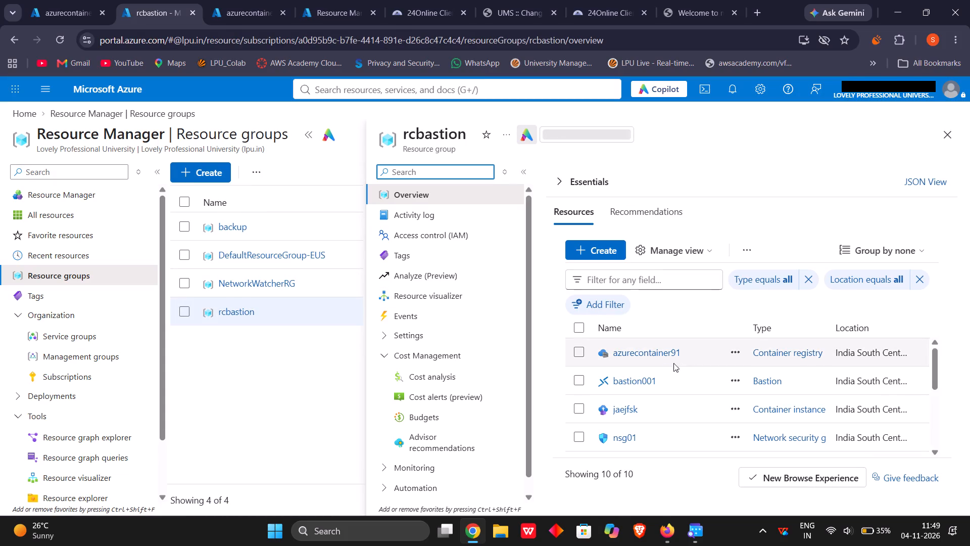
click(639, 351)
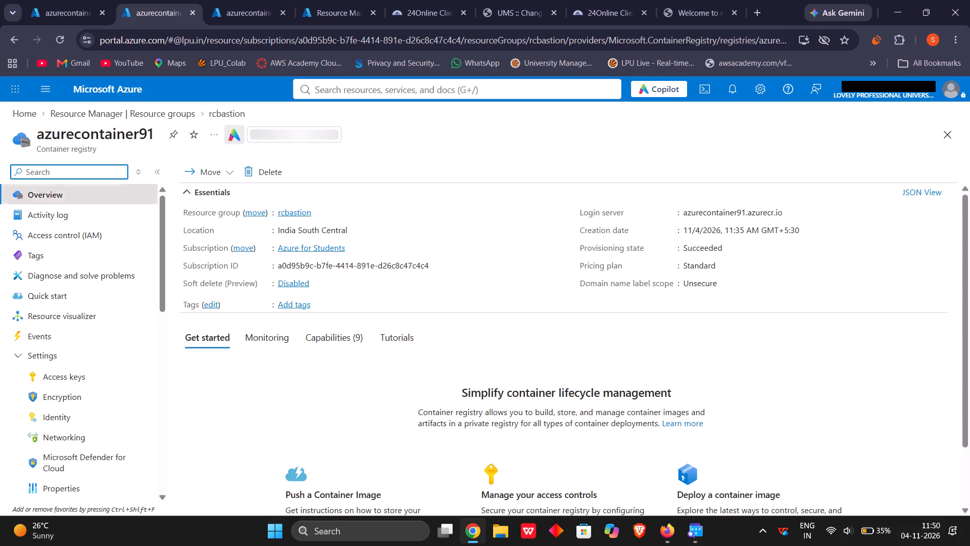
click(10, 51)
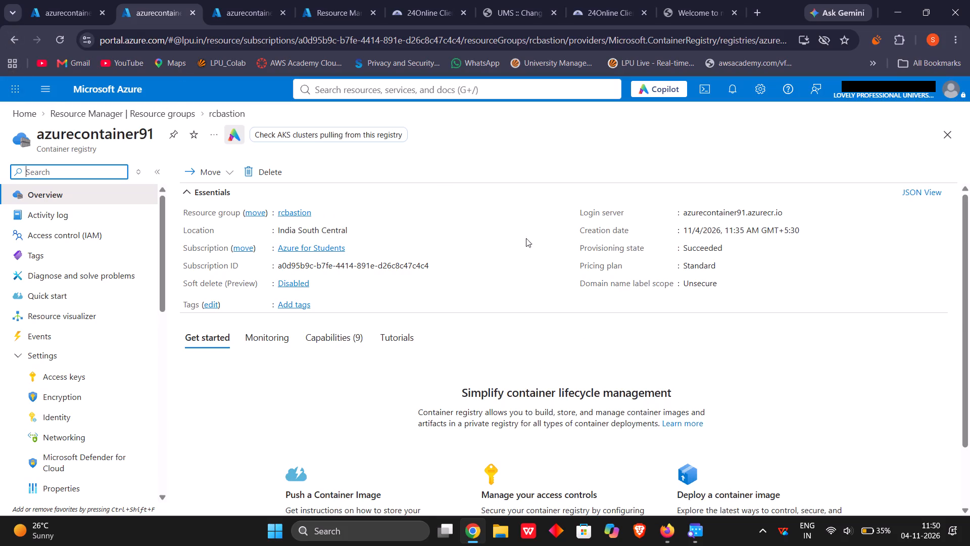
click(9, 40)
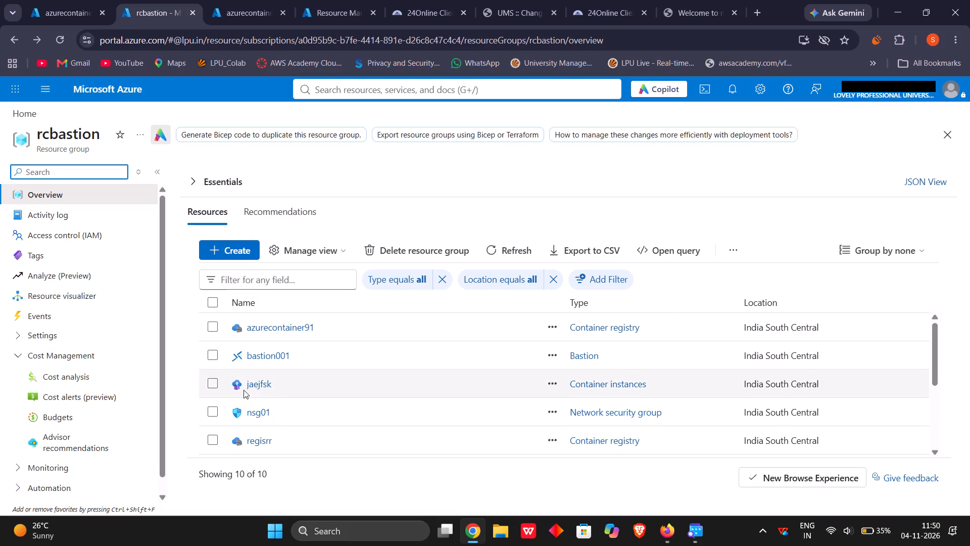
scroll(269, 291, down, 1)
scroll(269, 291, up, 2)
click(13, 36)
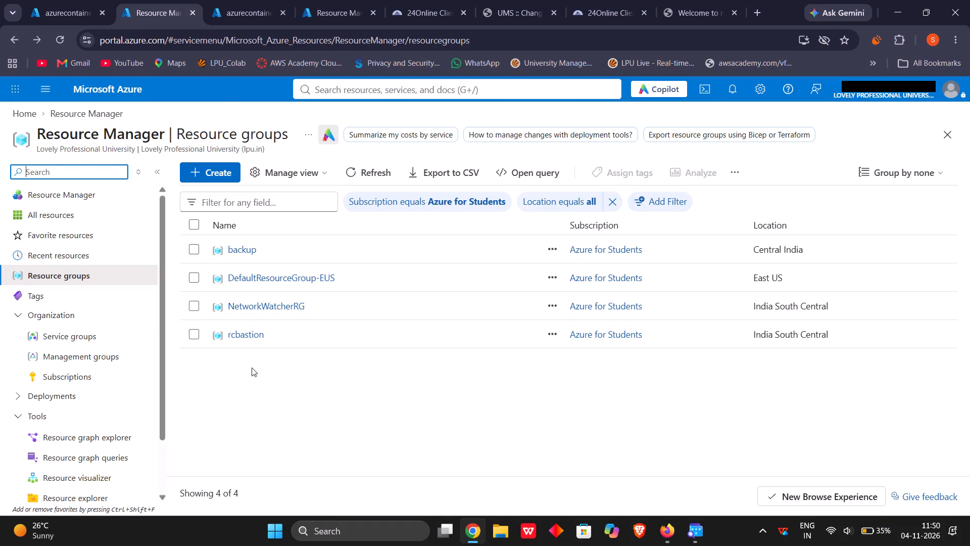
Capture a screenshot of the Resource groups list in Resource Manager.
key(Print)
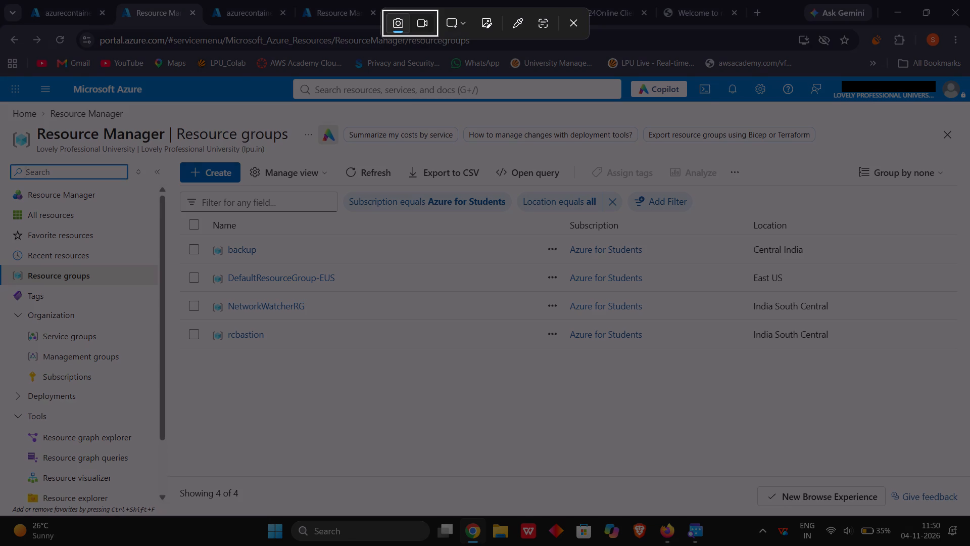
drag(7, 48, 965, 545)
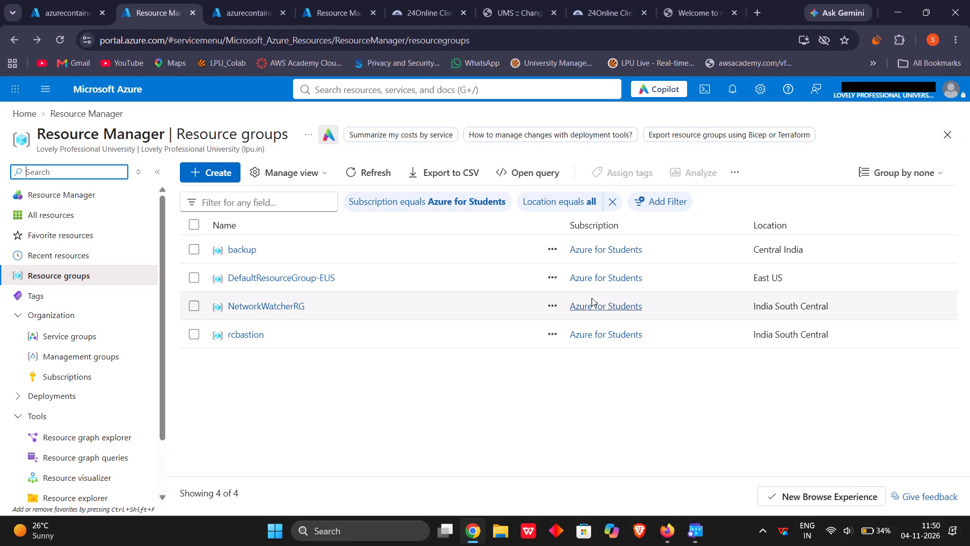
Launch Word and create a blank document.
click(342, 527)
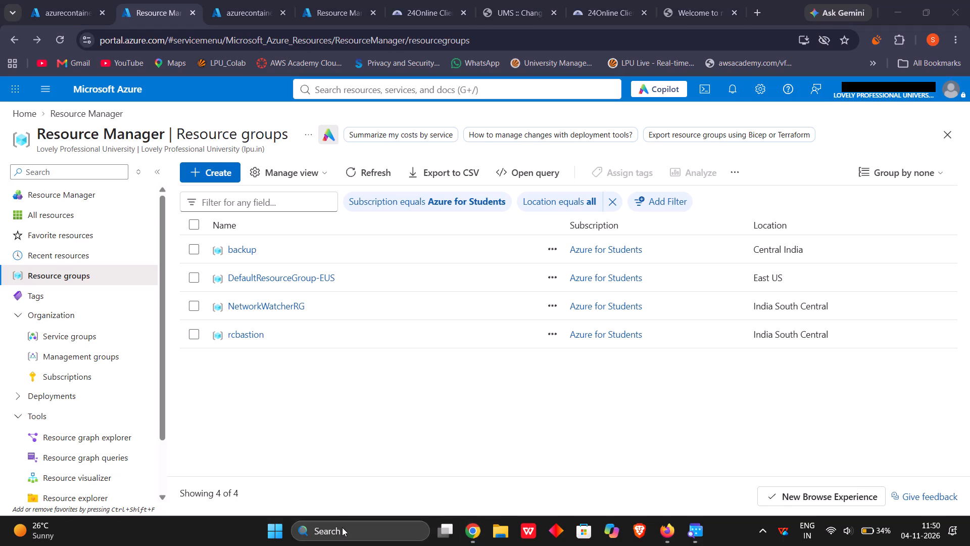
text(wo)
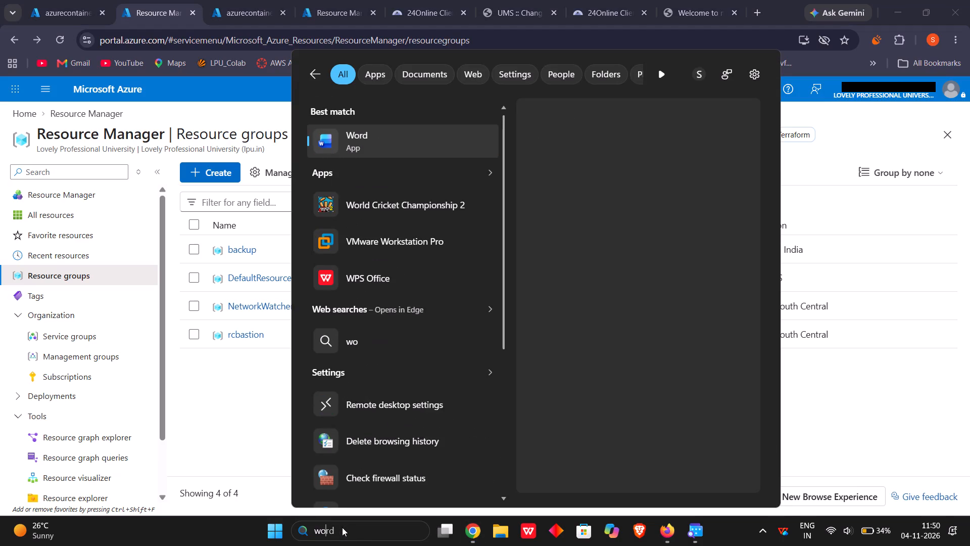
text(rd)
key(Return)
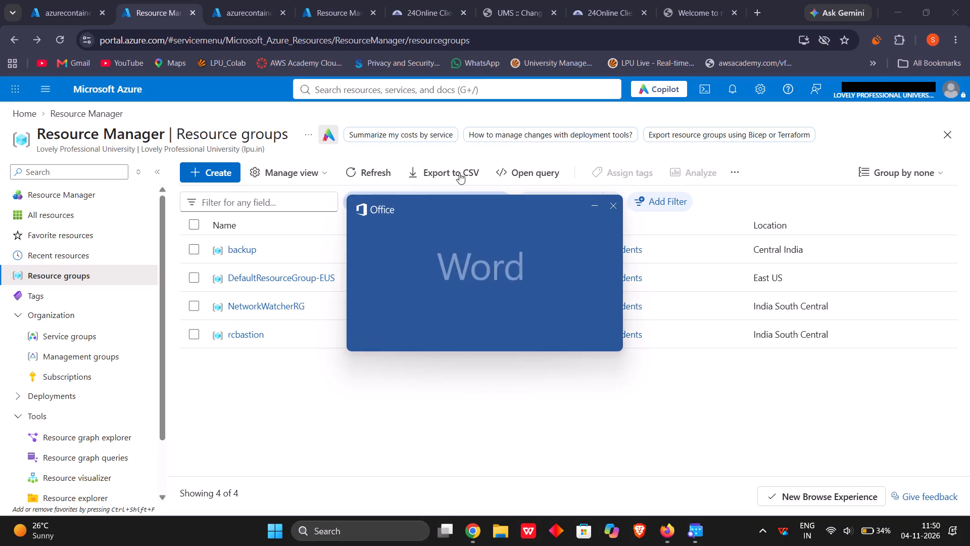
click(217, 163)
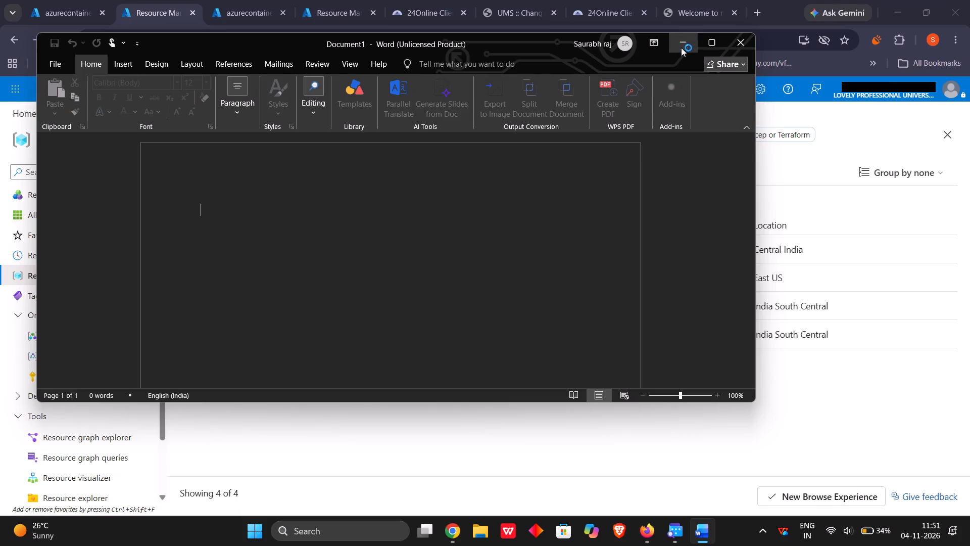
Open the resource groups screenshot from File Explorer's Gallery, copy the image to the clipboard and put the viewer away.
click(478, 537)
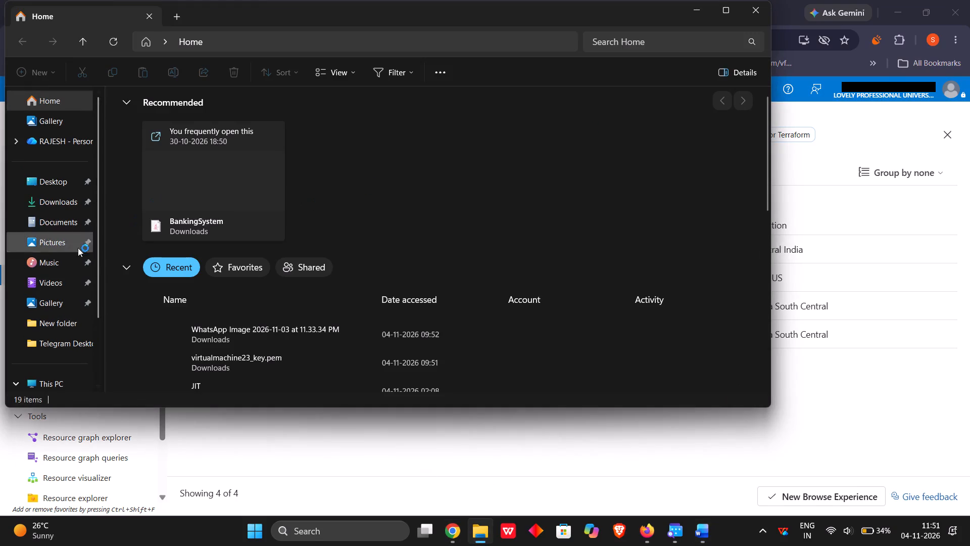
scroll(42, 294, down, 2)
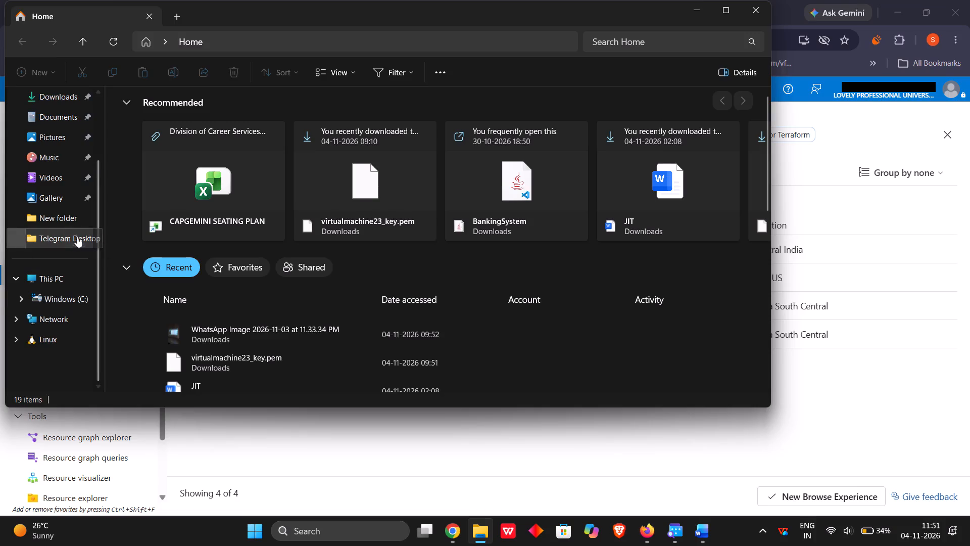
click(41, 190)
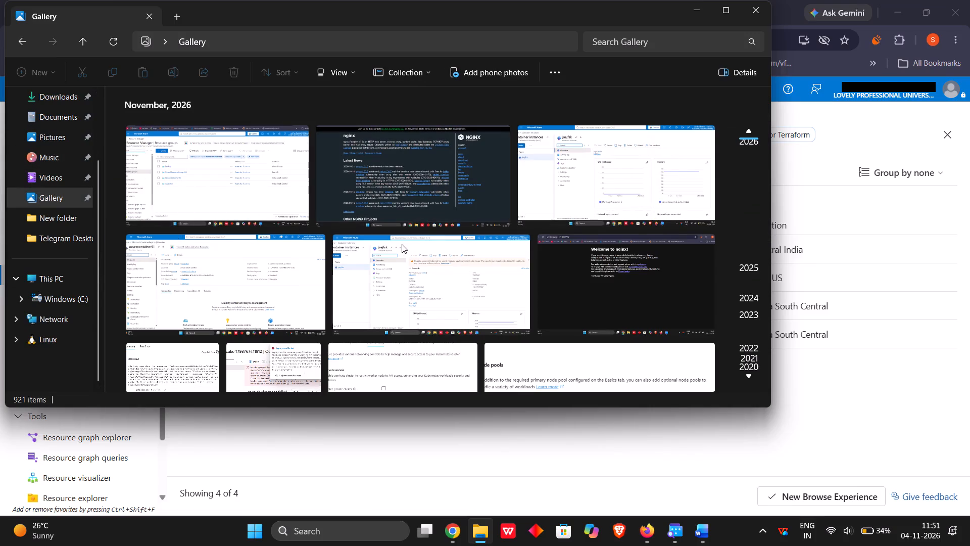
scroll(496, 287, down, 1)
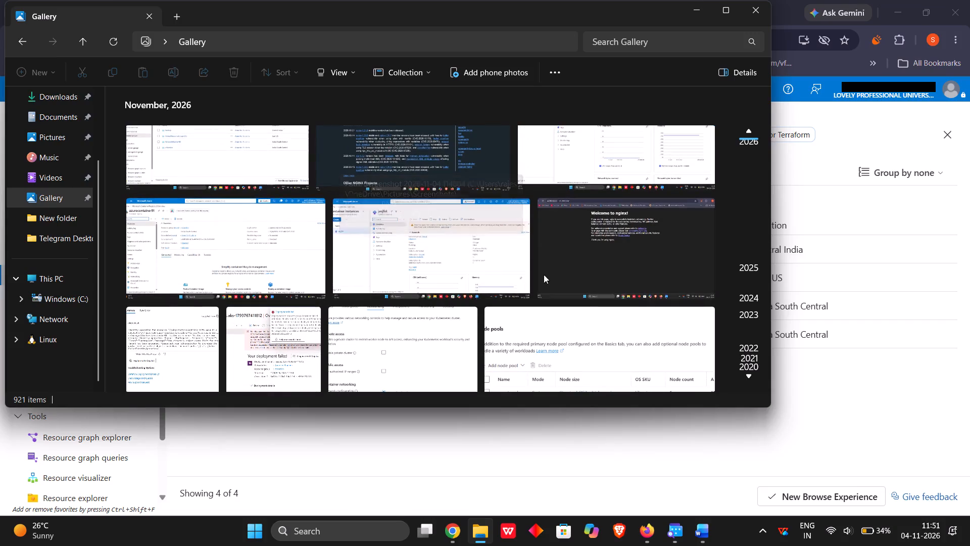
double_click(221, 157)
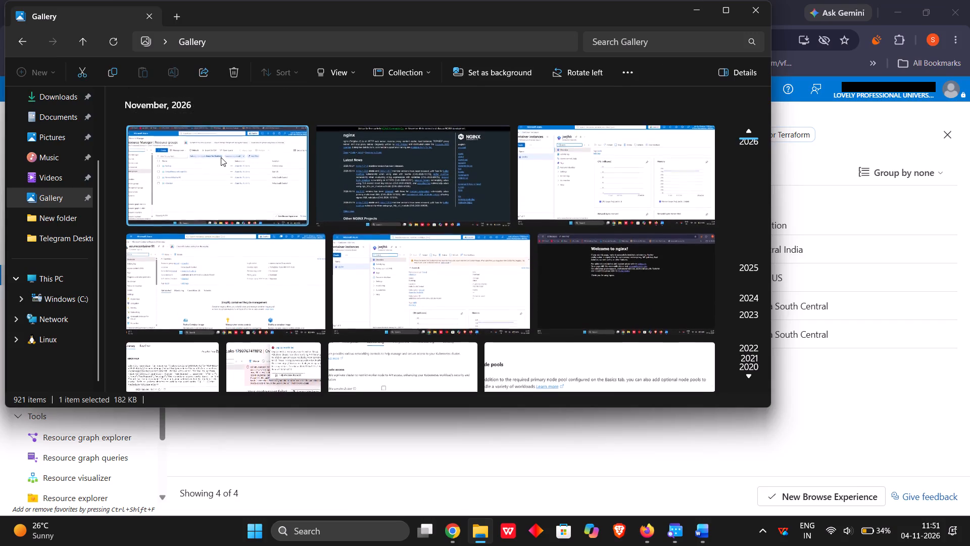
right_click(212, 177)
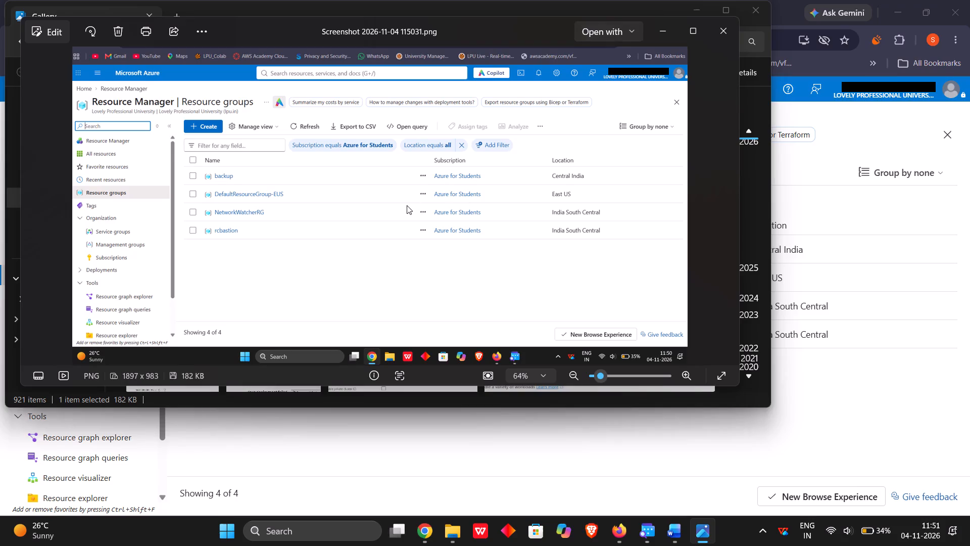
right_click(517, 206)
click(537, 219)
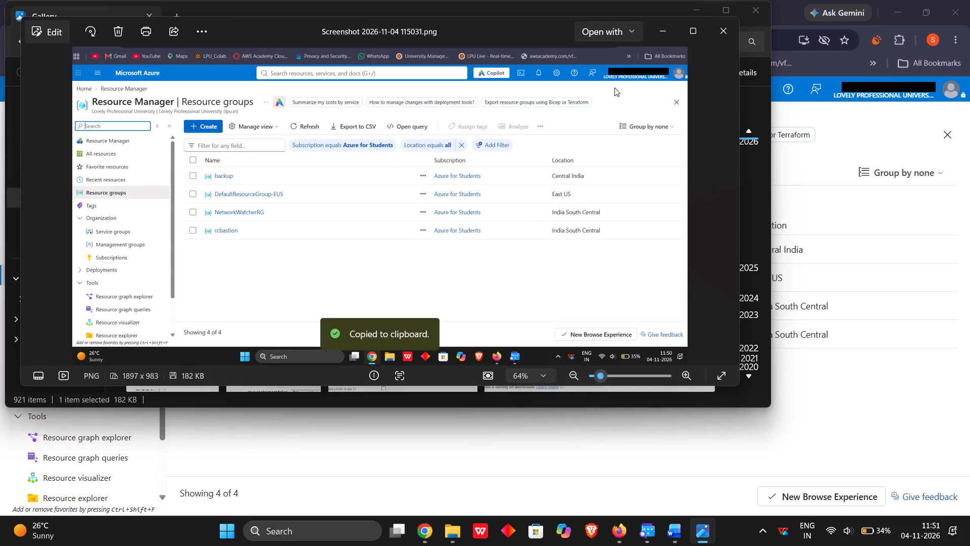
click(673, 31)
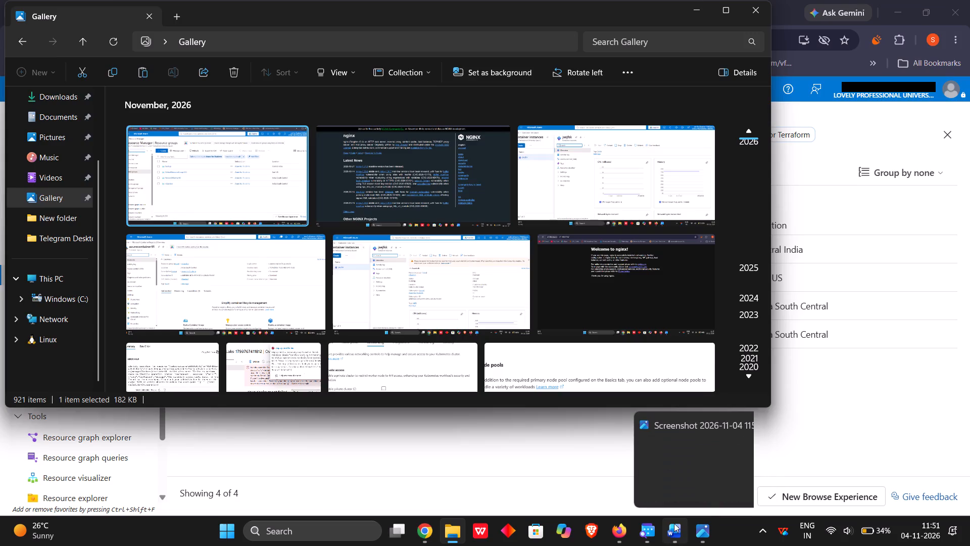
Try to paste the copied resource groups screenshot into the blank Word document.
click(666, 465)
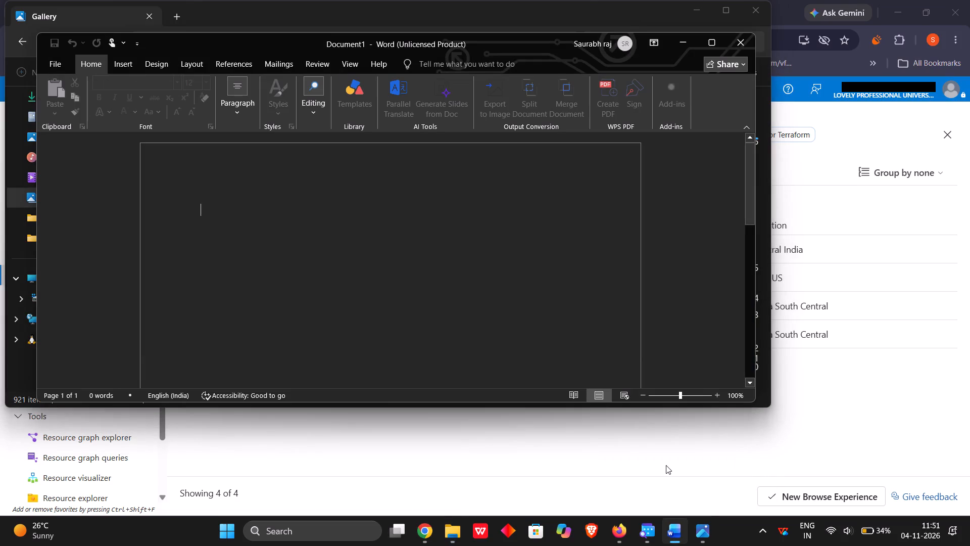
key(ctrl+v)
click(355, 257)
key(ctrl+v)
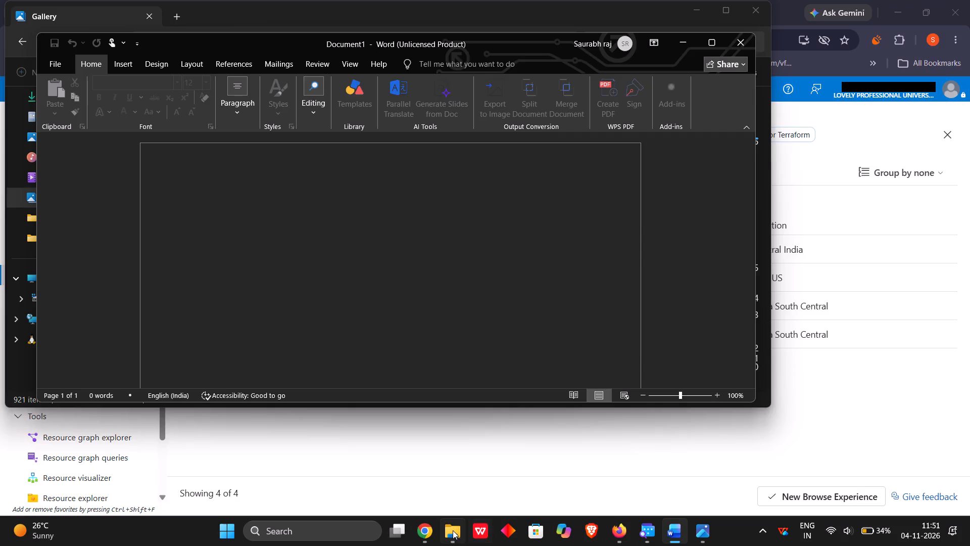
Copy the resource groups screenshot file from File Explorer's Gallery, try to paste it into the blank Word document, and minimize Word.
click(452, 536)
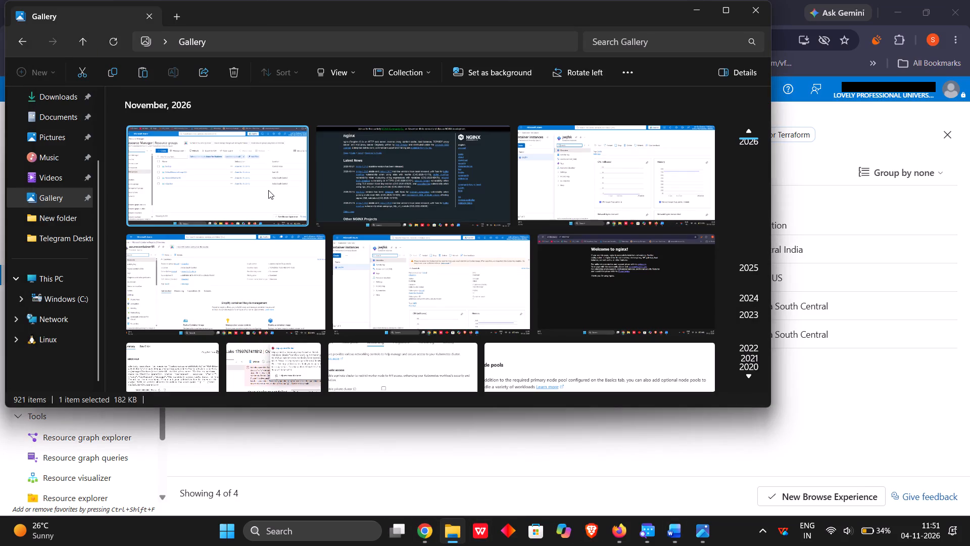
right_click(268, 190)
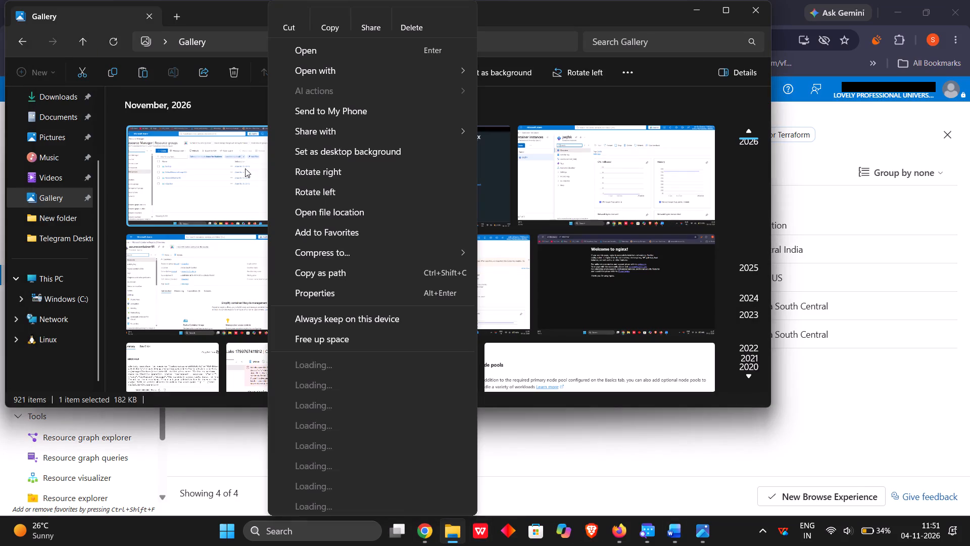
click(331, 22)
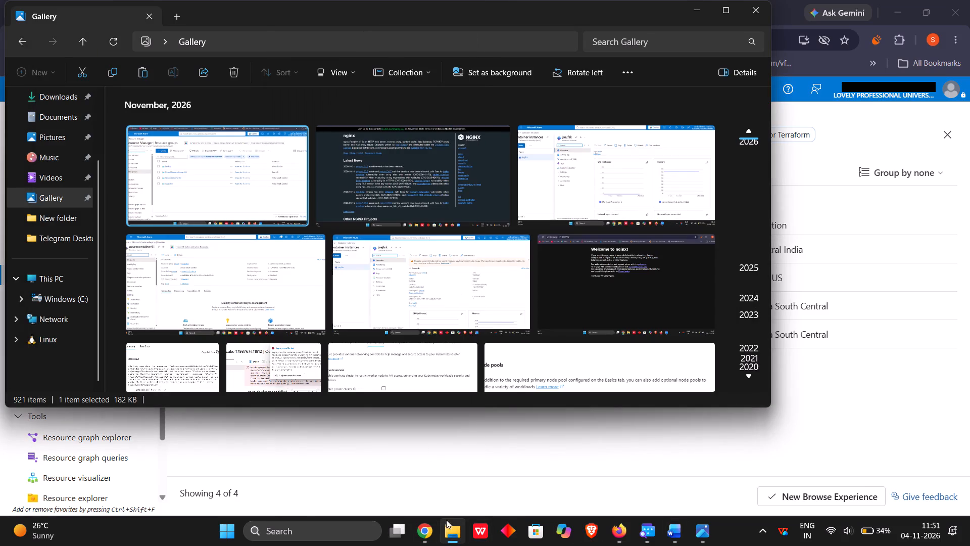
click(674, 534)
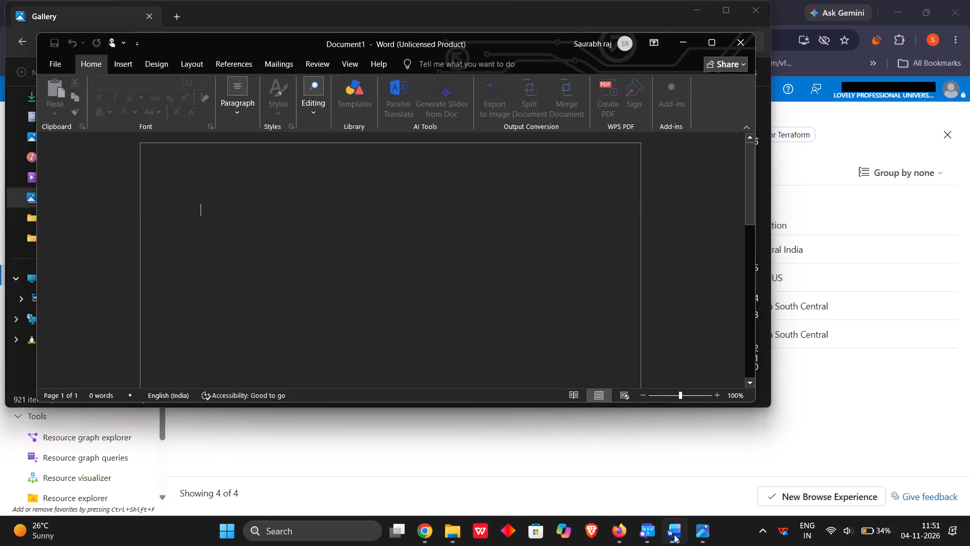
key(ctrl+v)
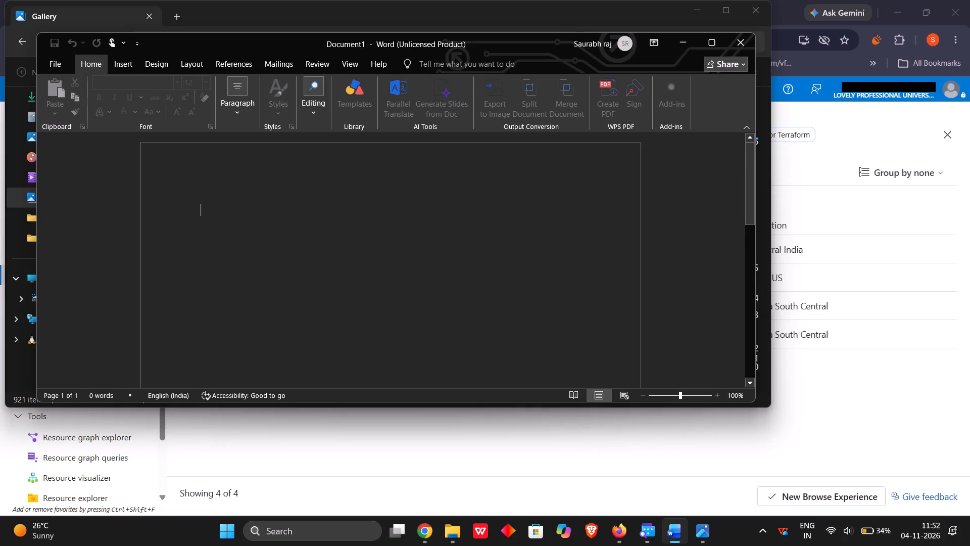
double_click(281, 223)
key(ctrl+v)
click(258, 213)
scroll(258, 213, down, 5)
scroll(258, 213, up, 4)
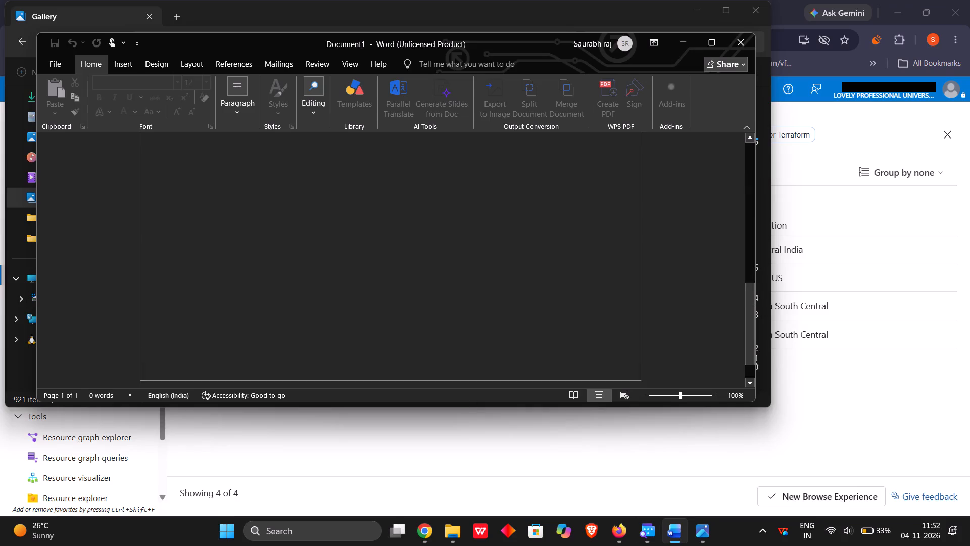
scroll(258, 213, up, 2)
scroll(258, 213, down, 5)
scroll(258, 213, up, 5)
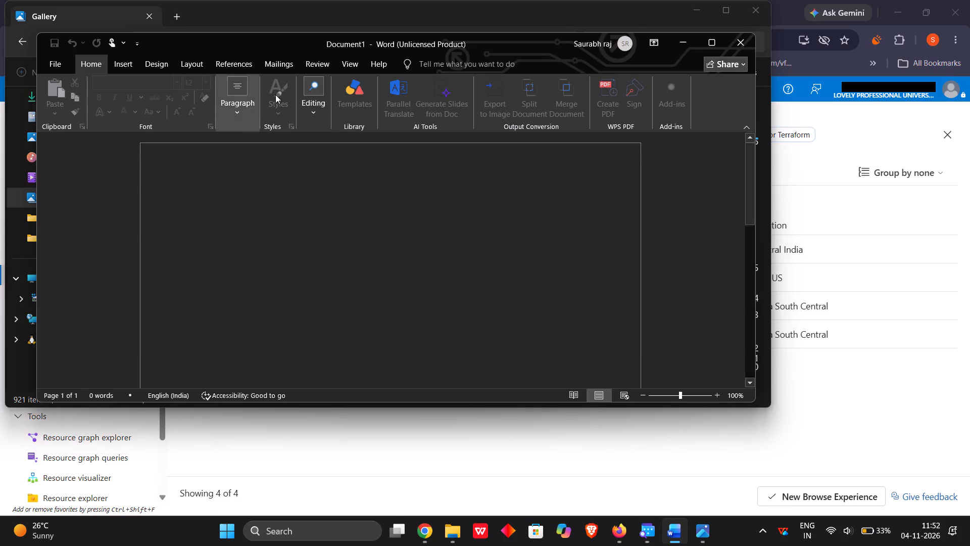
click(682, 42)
Launch PowerPoint, create a blank presentation and dismiss the school account notice.
click(276, 532)
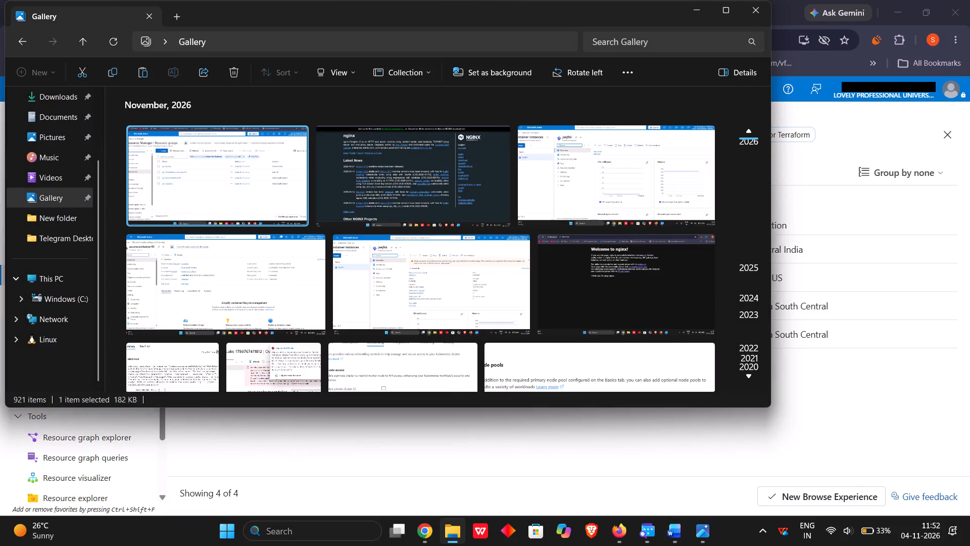
text(power)
text(poi)
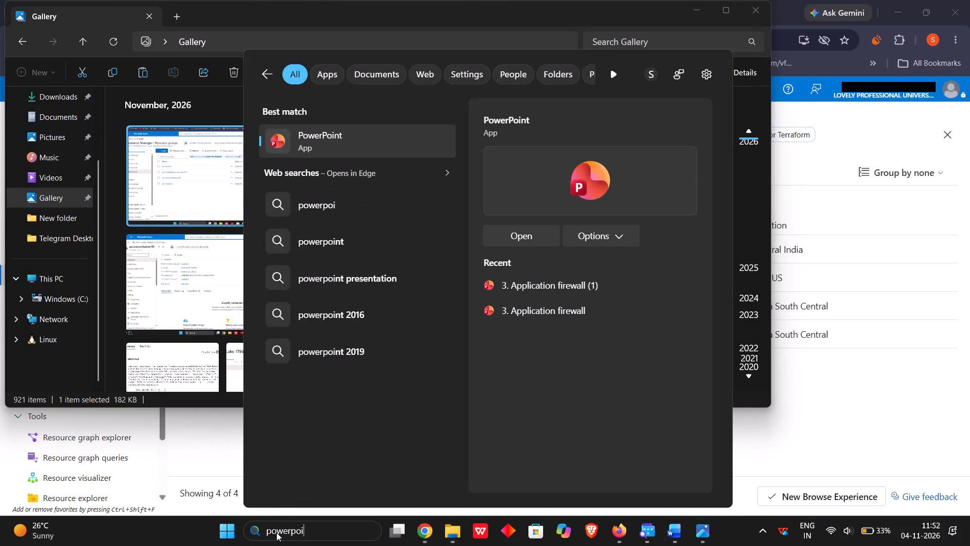
click(298, 145)
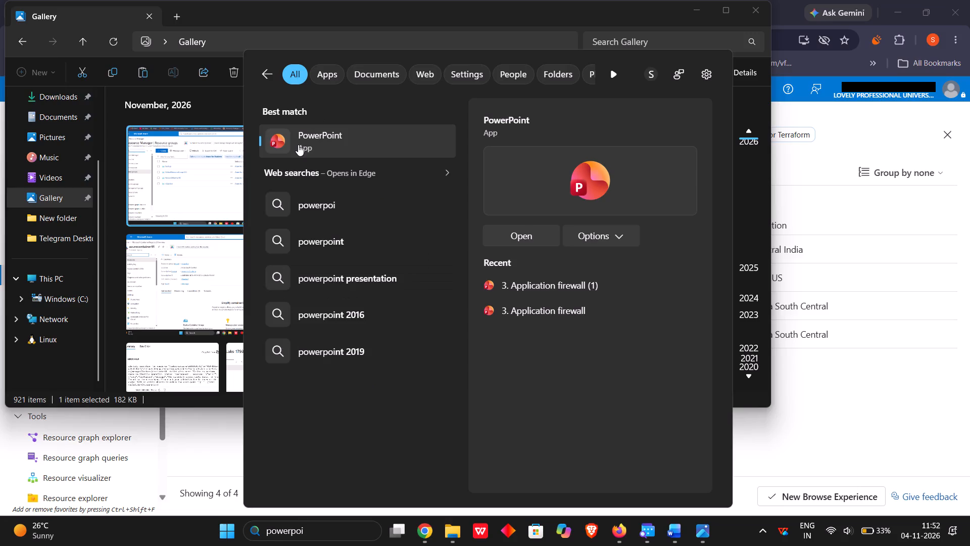
click(298, 145)
click(327, 144)
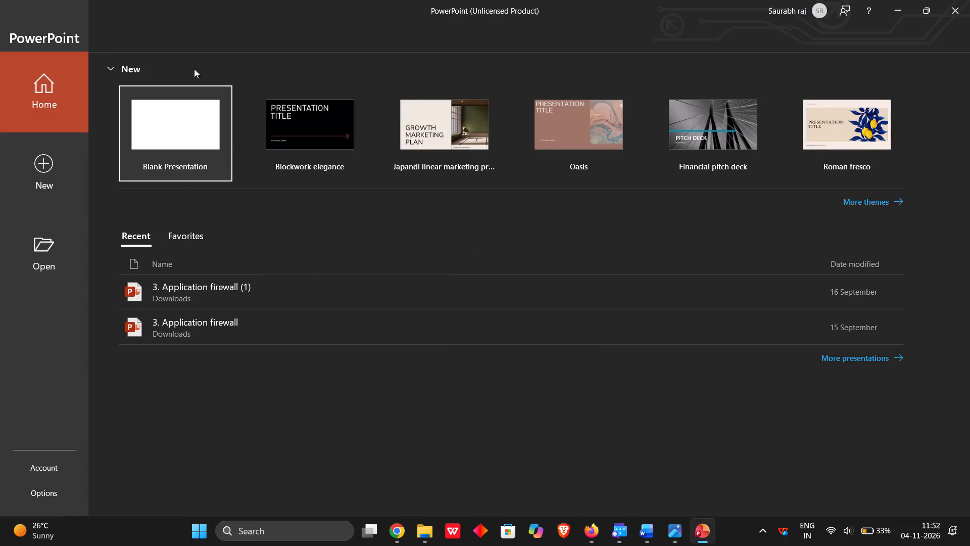
click(170, 126)
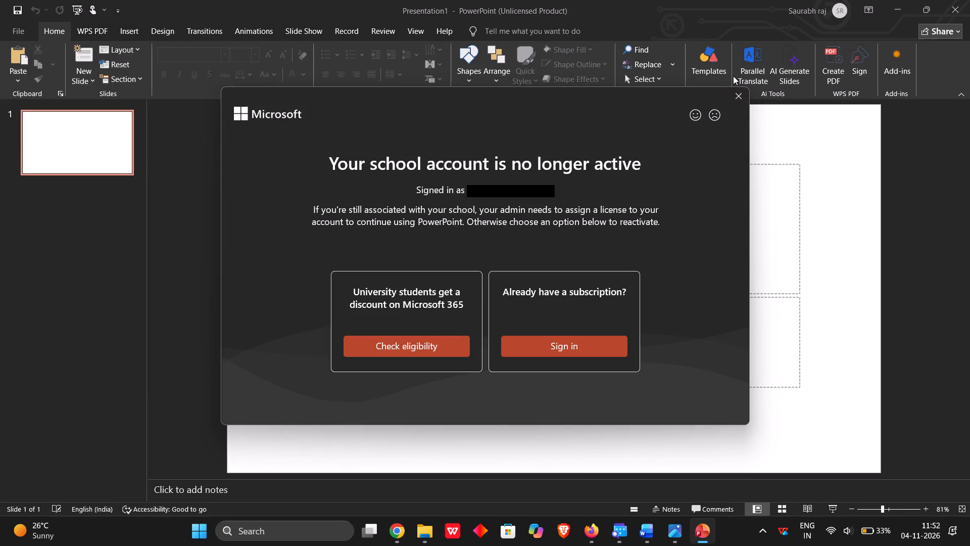
click(737, 92)
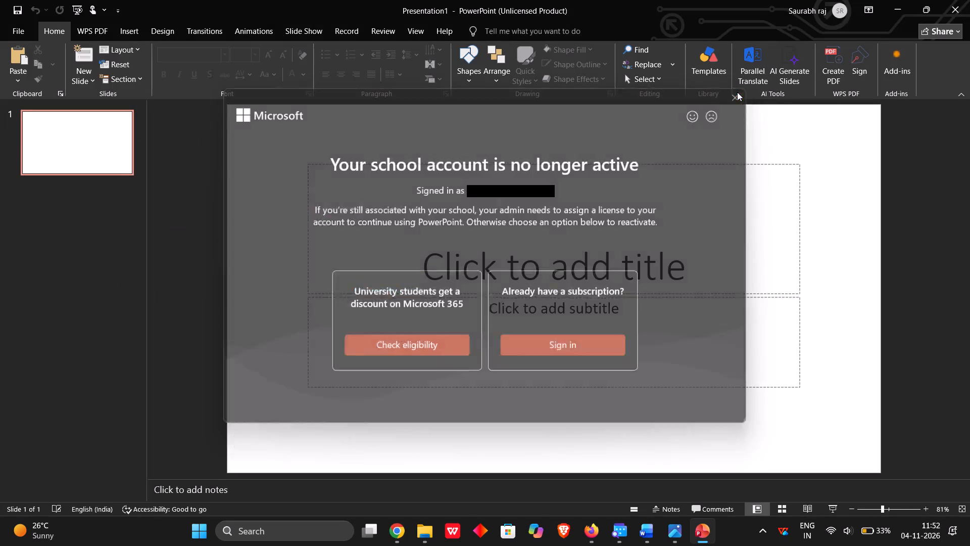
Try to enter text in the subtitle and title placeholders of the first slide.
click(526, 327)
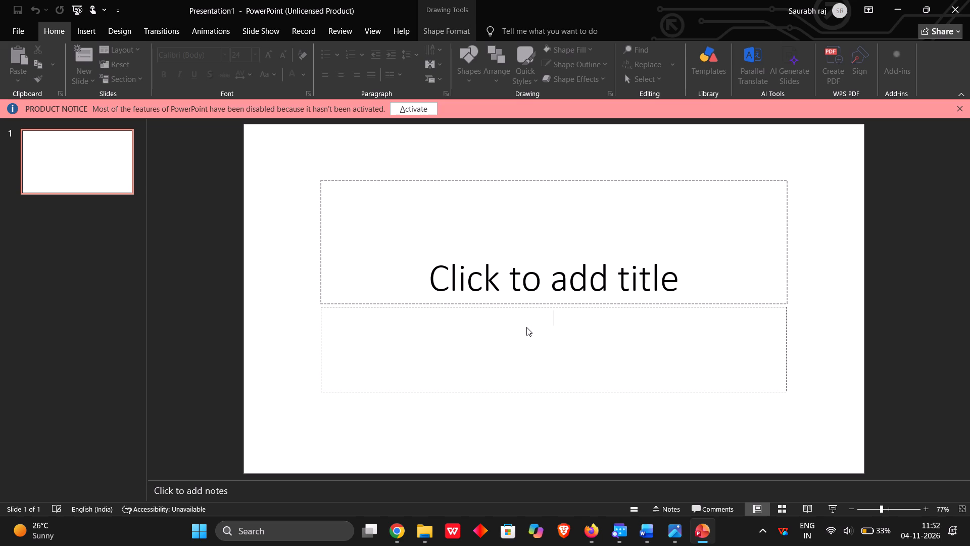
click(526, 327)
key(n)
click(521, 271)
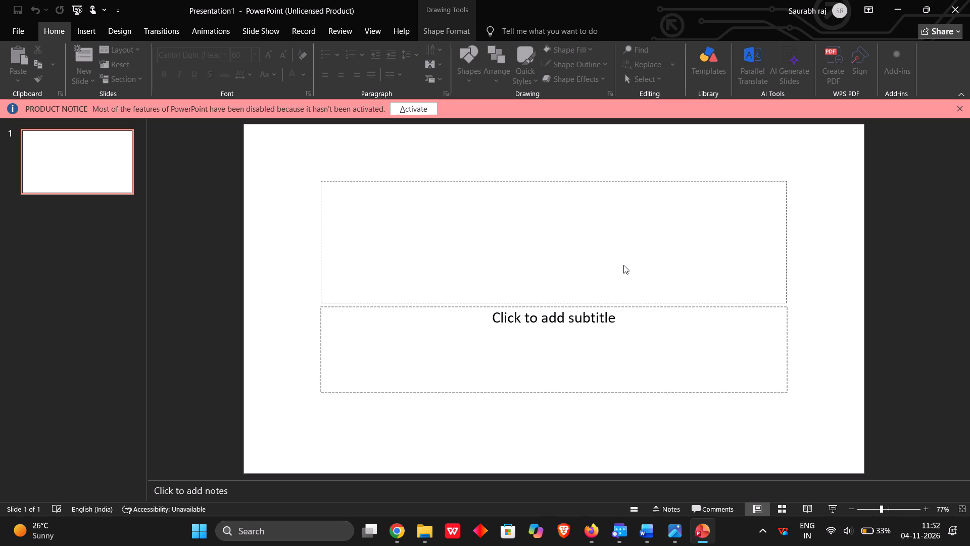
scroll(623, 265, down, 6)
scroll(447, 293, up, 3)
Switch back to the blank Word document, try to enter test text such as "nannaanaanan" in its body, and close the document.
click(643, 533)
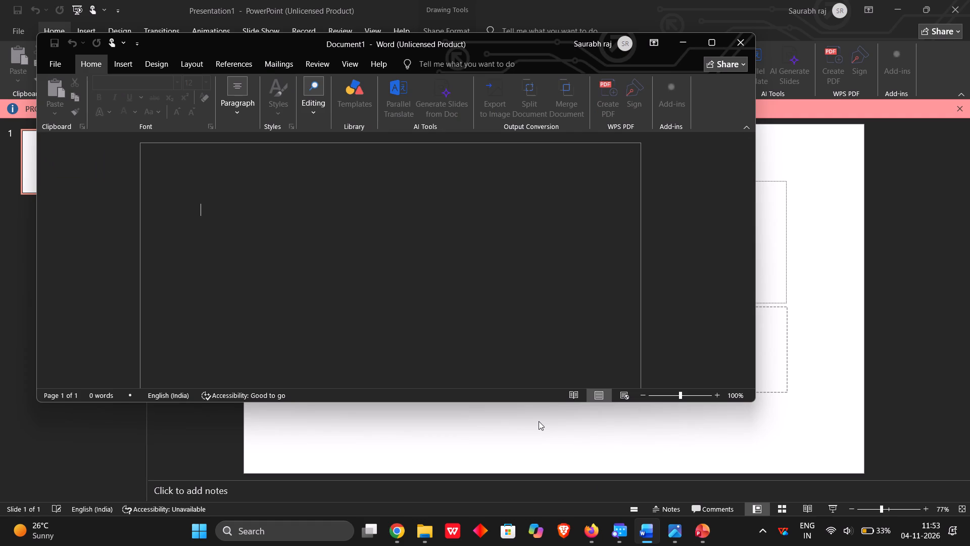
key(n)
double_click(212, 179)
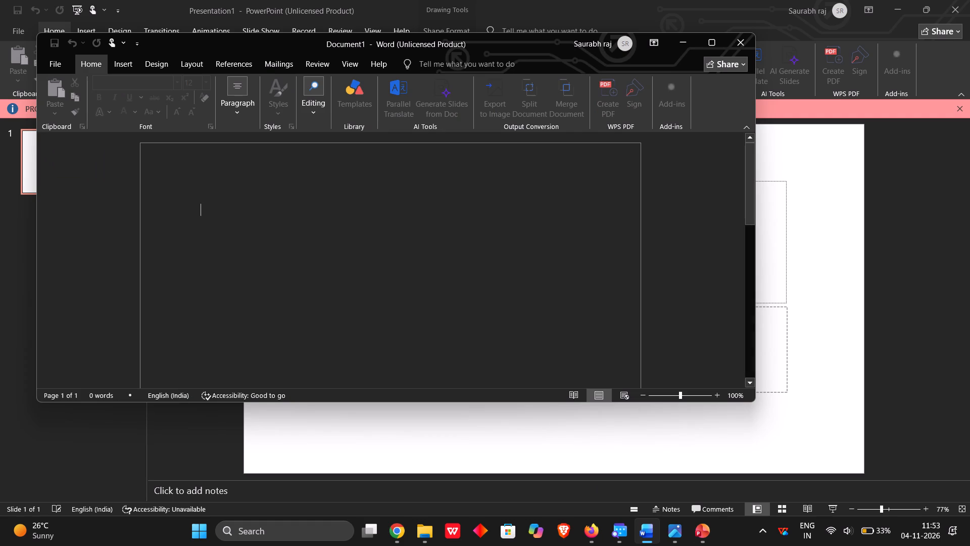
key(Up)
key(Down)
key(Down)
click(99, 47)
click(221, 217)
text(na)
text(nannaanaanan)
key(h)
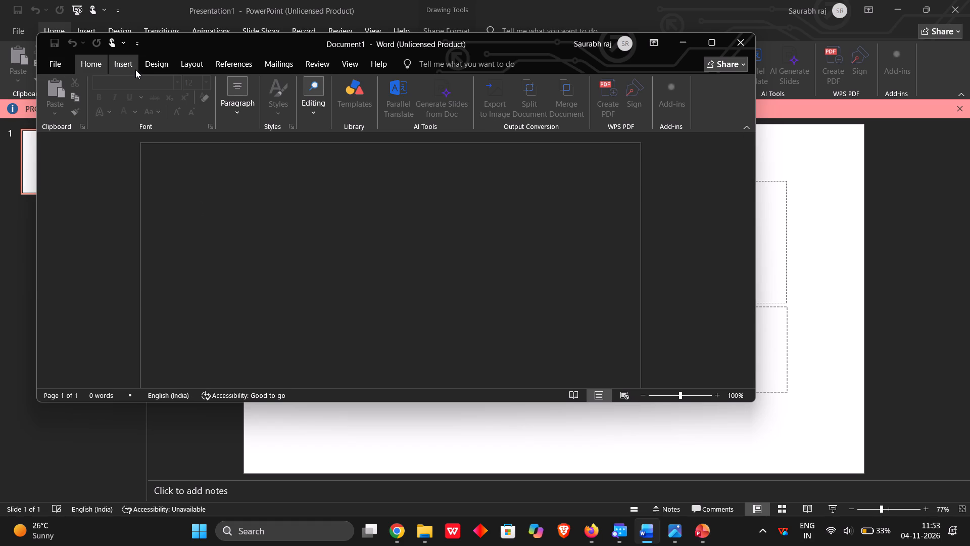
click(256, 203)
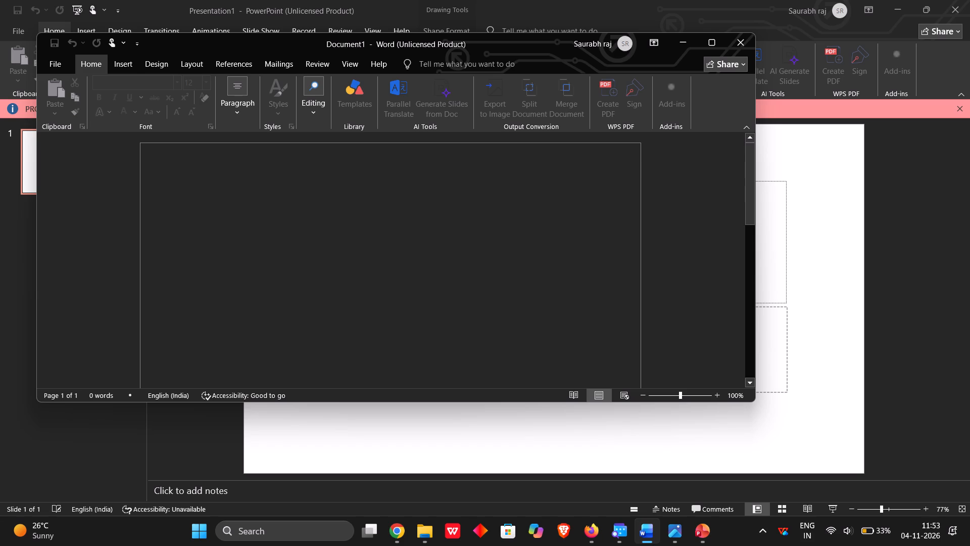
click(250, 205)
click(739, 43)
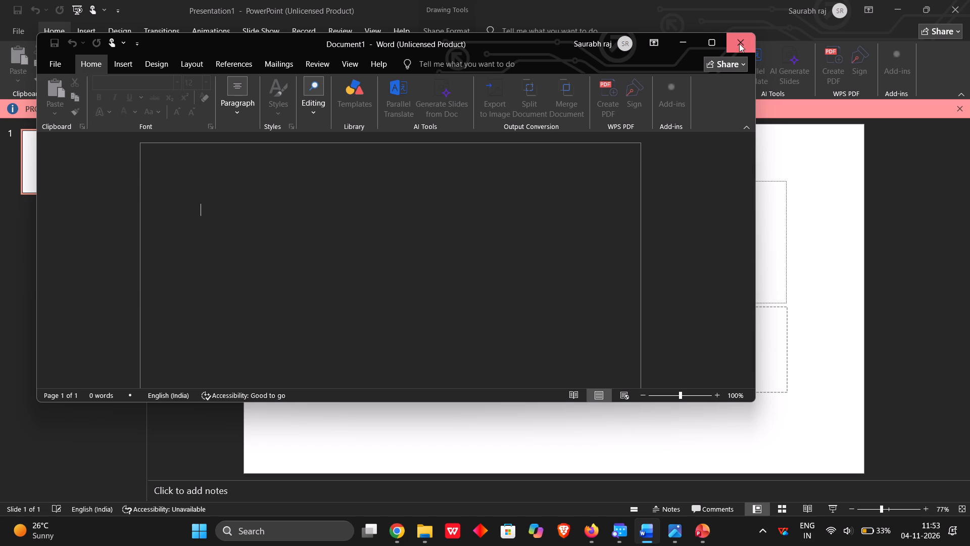
Relaunch Word from the Windows search and dismiss the school account notice.
click(307, 530)
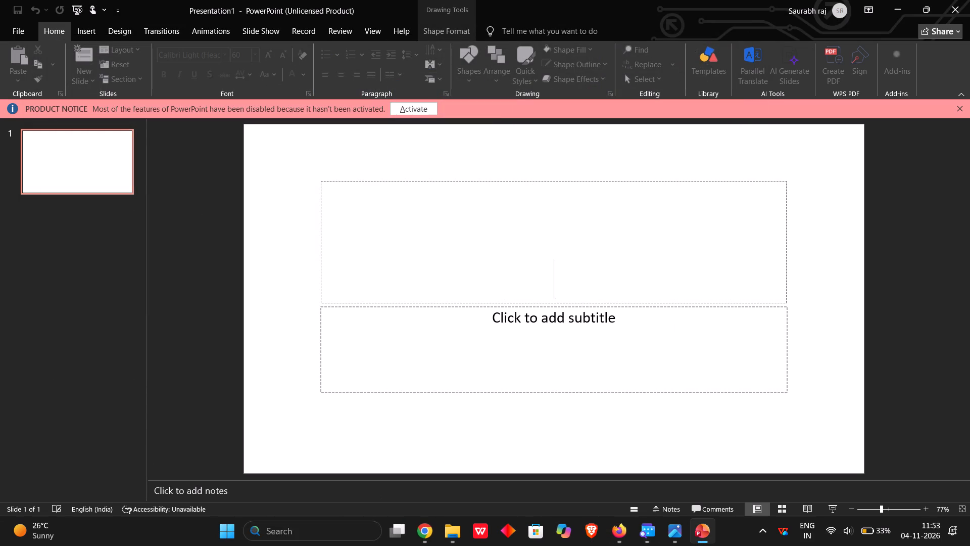
text(wo)
text(rd)
key(Return)
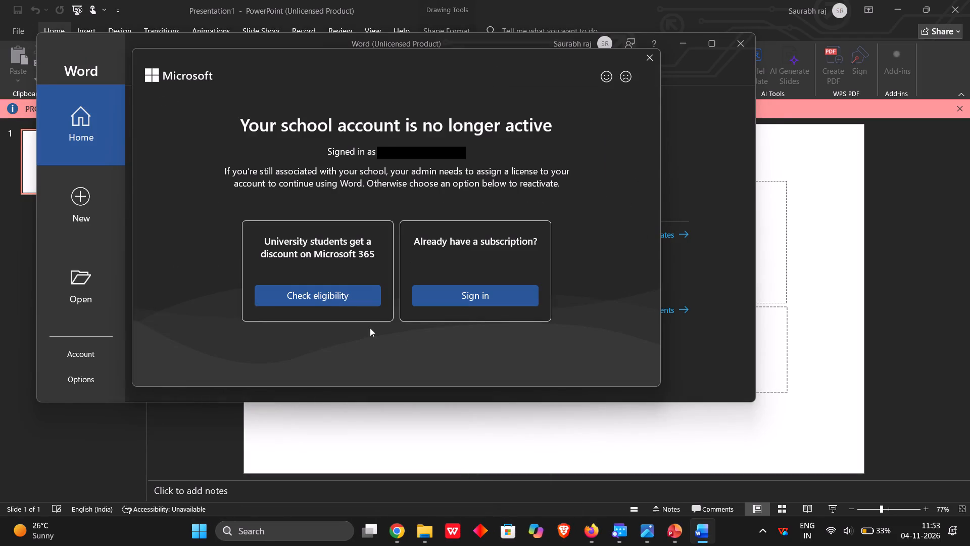
click(646, 59)
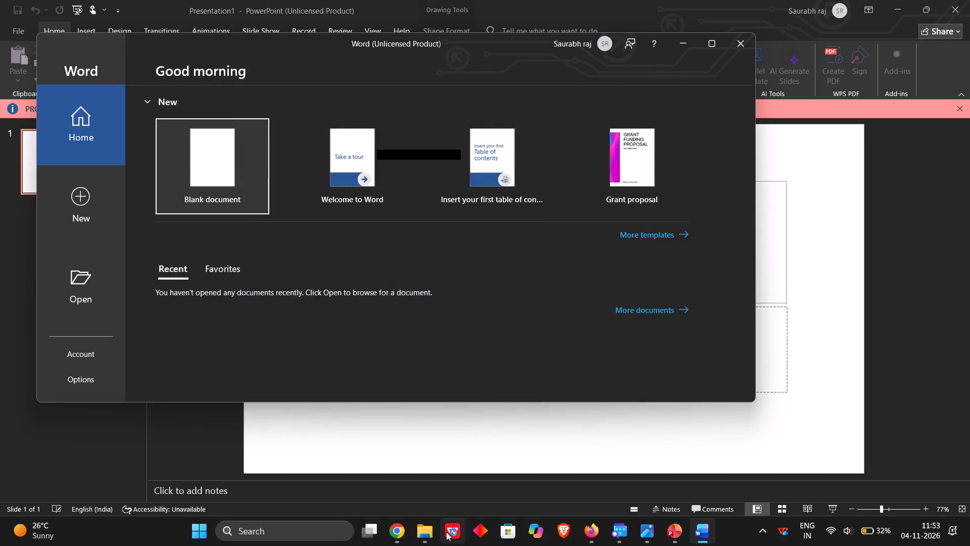
Switch to WPS Office, dismiss the Pro+ discount offer and create a blank Docs document.
click(446, 532)
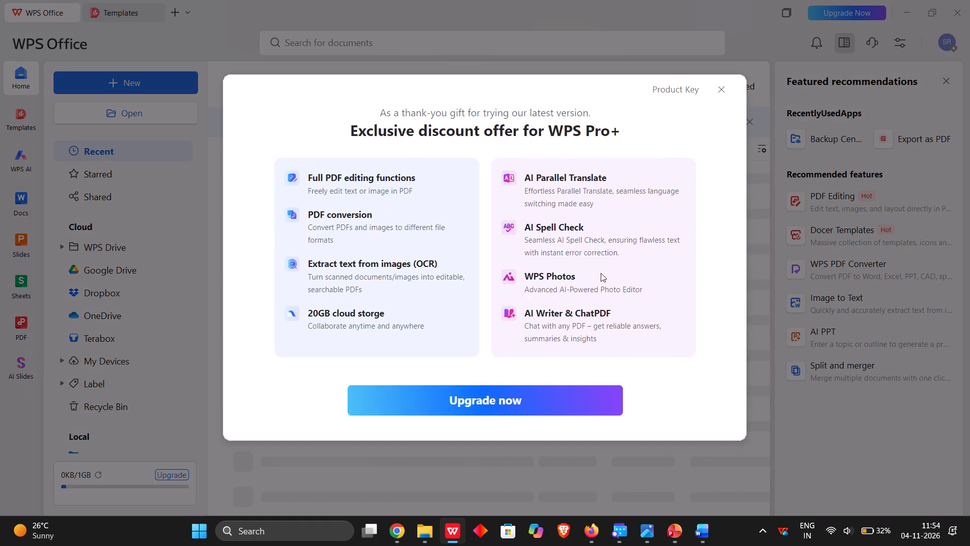
click(718, 87)
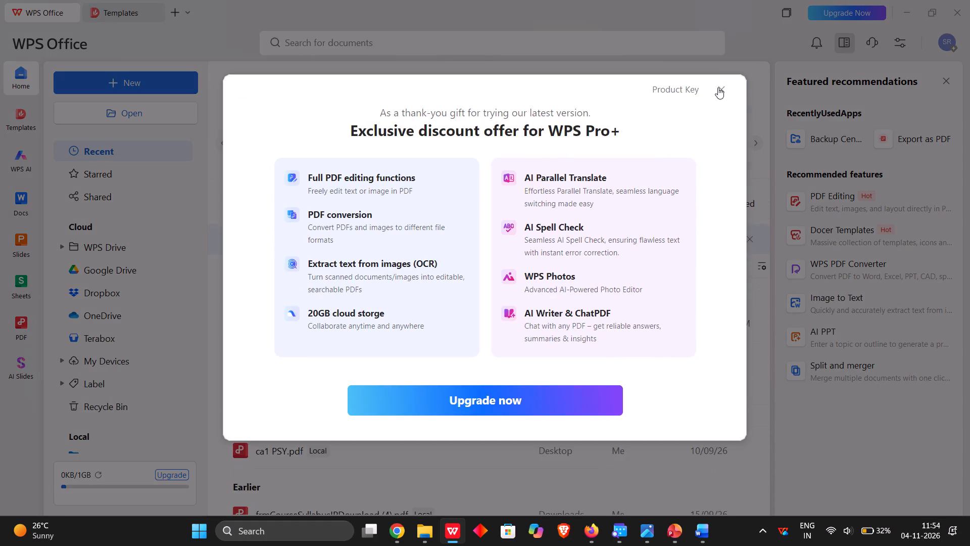
click(718, 87)
click(101, 89)
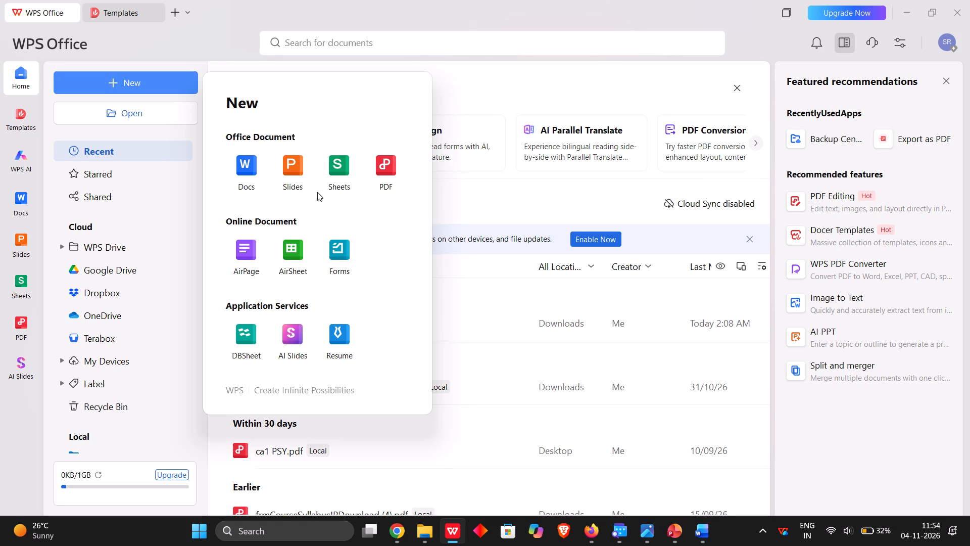
click(243, 178)
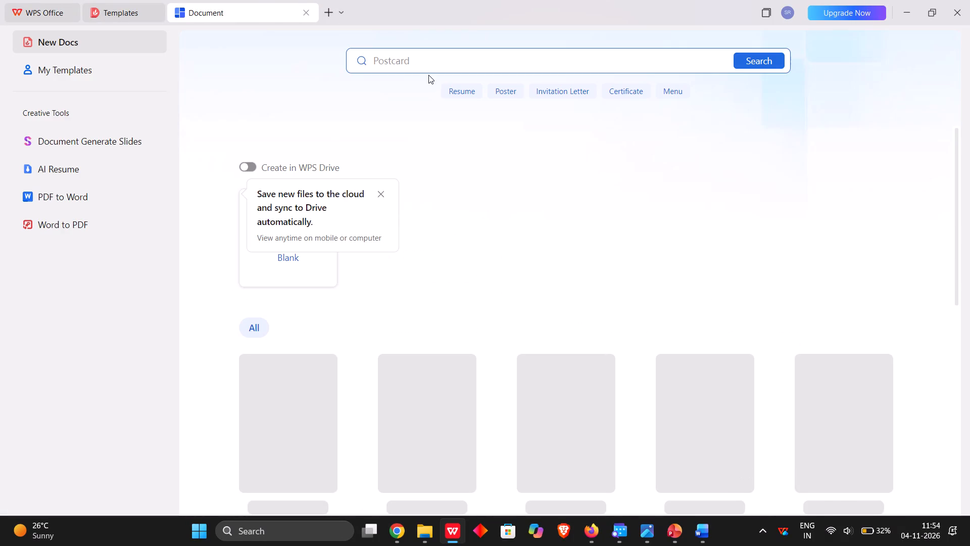
scroll(416, 381, down, 1)
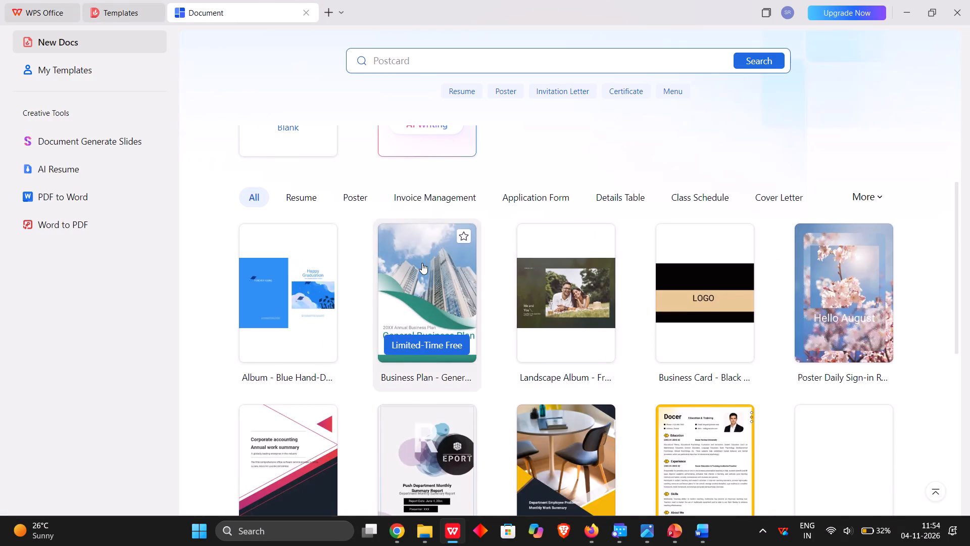
scroll(422, 263, up, 3)
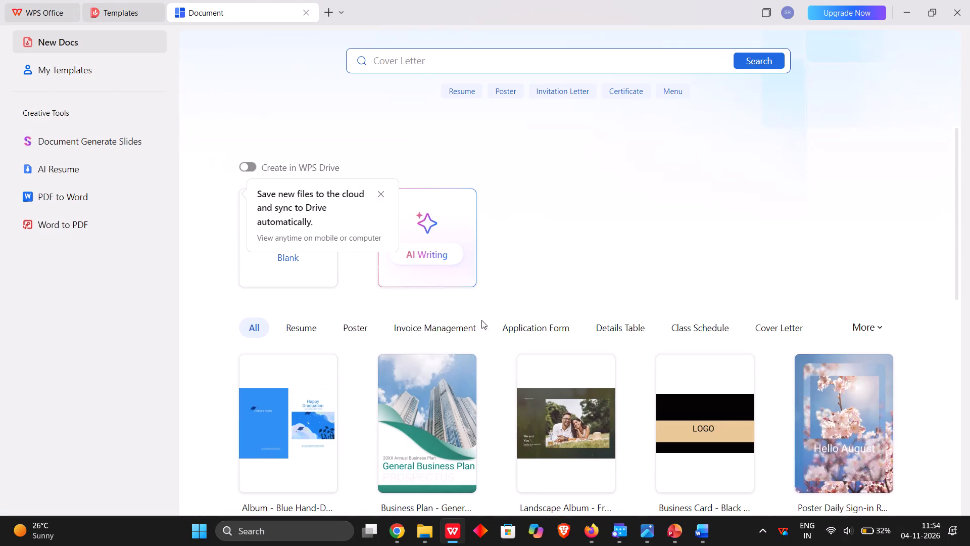
scroll(532, 366, right, 1)
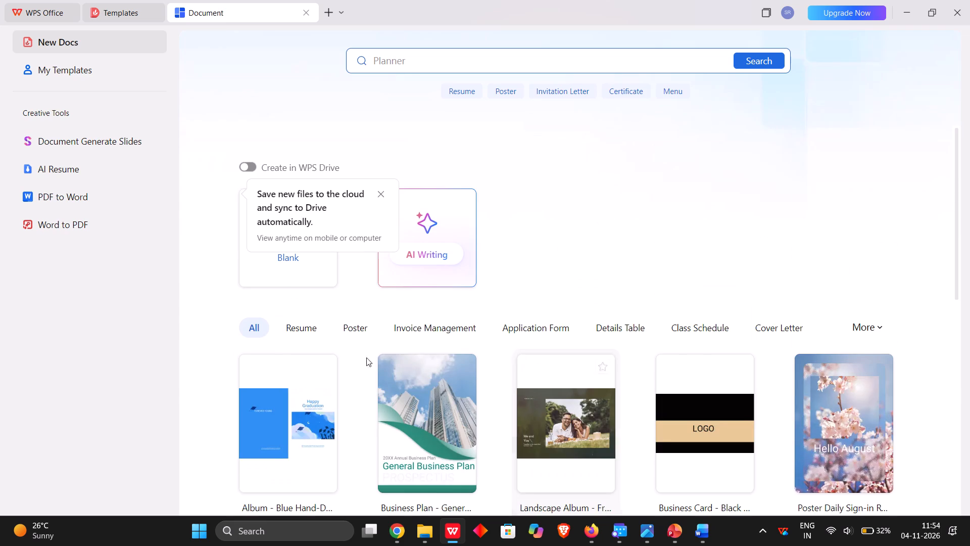
click(296, 259)
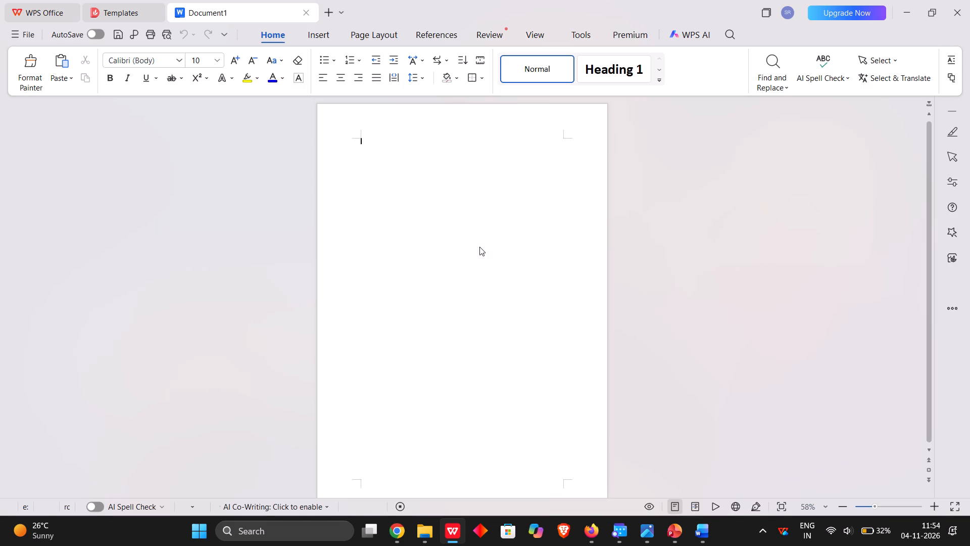
Set the font size to 20 and enter the student's name on the first line, labelled "Name =".
key(n)
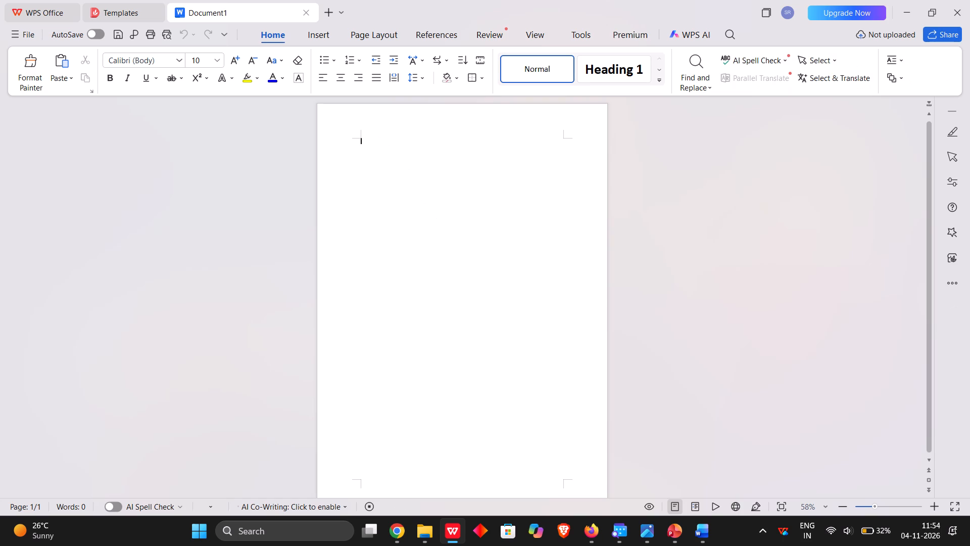
key(BackSpace)
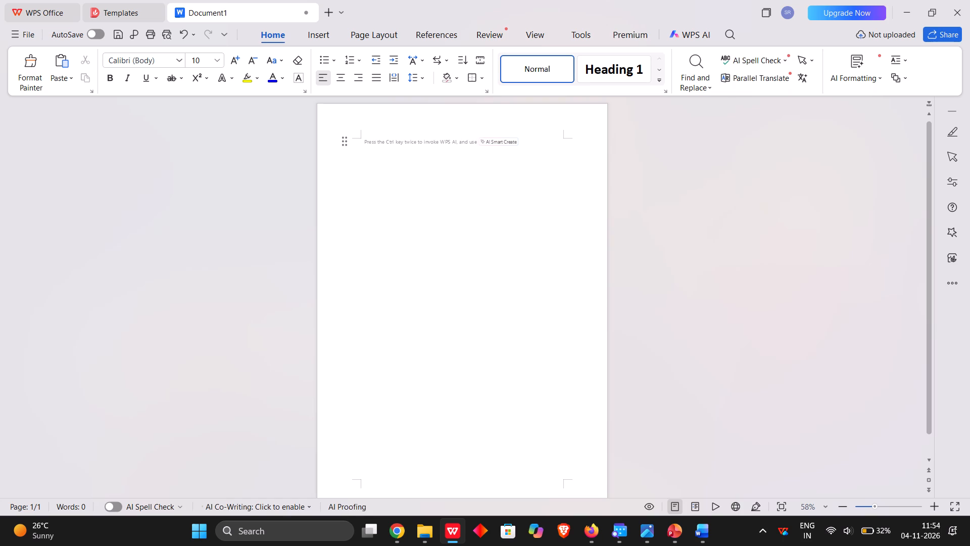
click(215, 63)
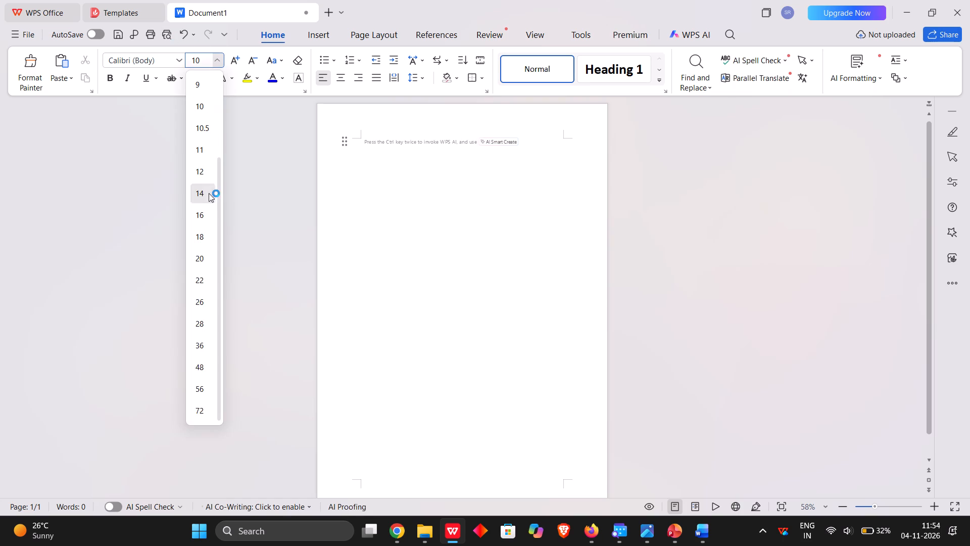
click(199, 262)
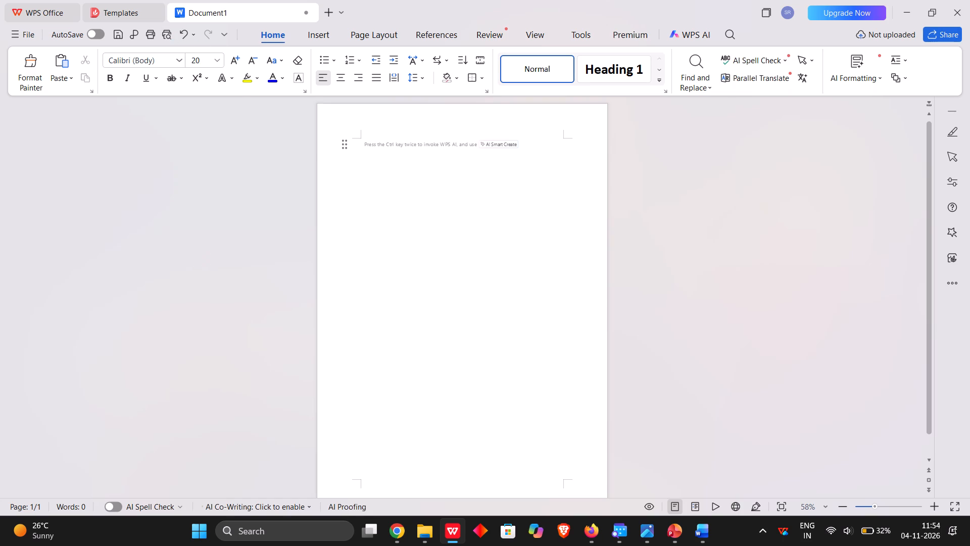
key(n)
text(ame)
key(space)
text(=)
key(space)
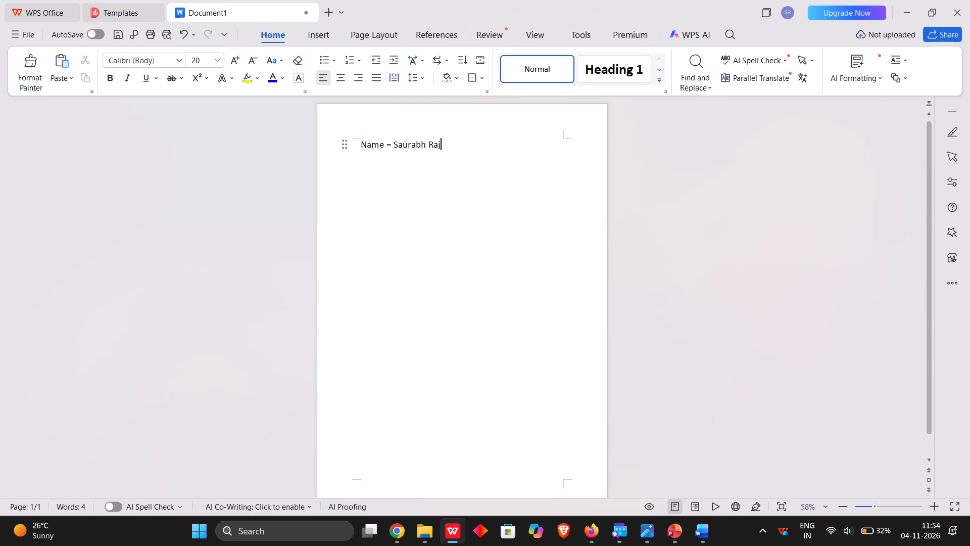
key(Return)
Enter the student's roll number on the second line, labelled "Roll no=".
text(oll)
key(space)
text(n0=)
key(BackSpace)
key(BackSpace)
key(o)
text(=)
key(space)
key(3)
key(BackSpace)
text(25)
Insert an empty line above the name line at the top of the page.
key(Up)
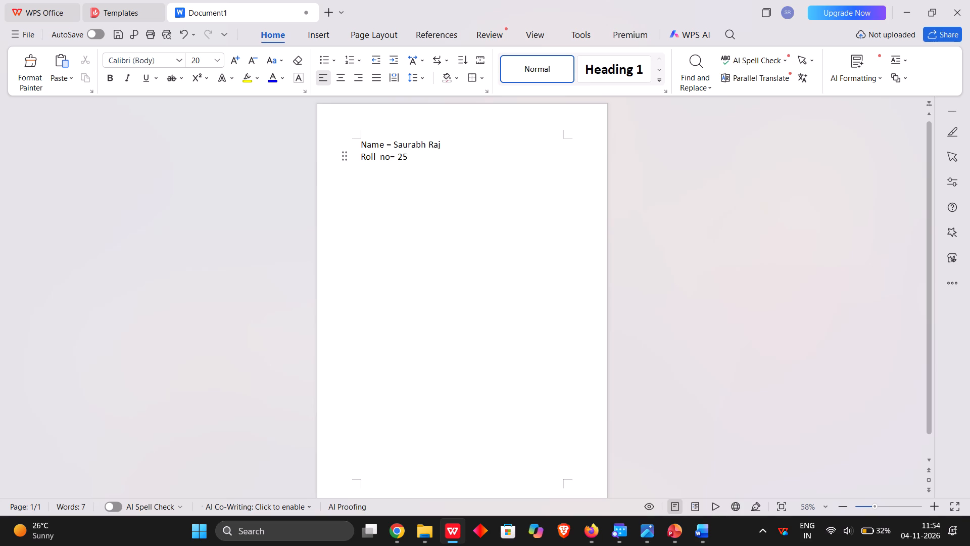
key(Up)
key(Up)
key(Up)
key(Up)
click(362, 139)
key(Return)
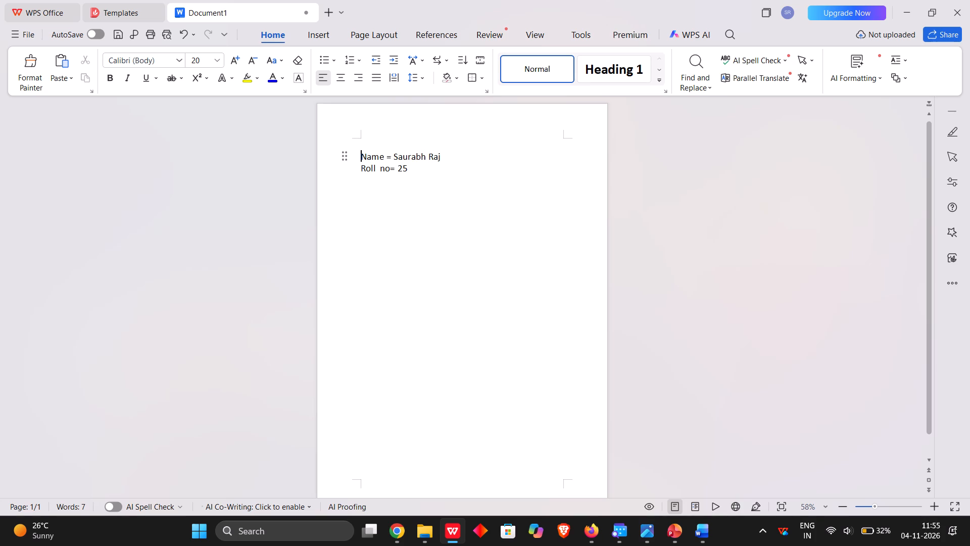
click(362, 139)
Enter the heading "CA 2" at font size 28 on the empty first line.
click(213, 59)
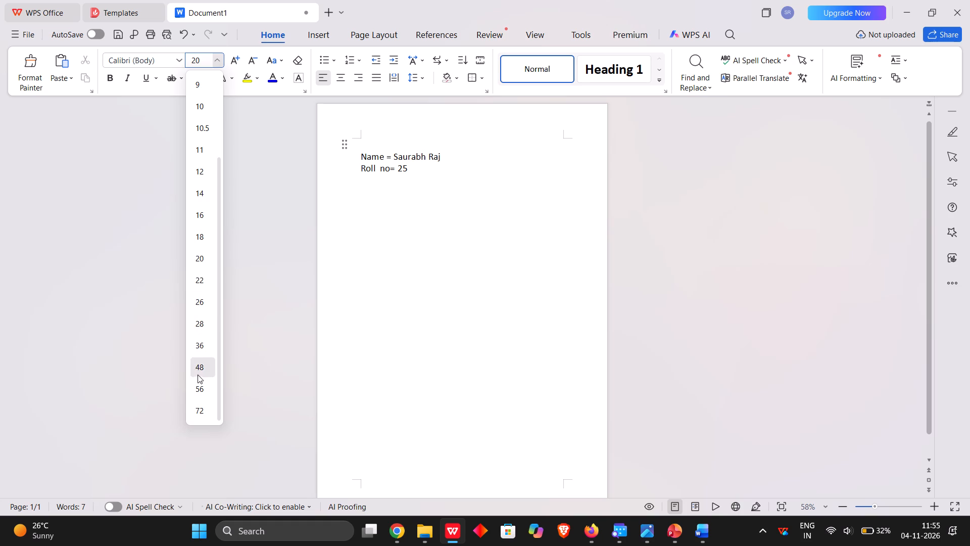
click(204, 331)
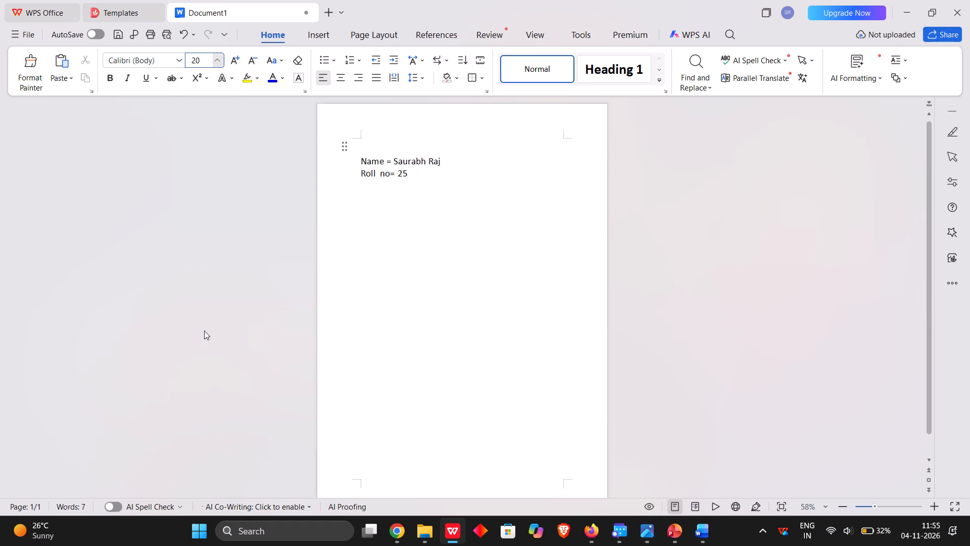
key(c)
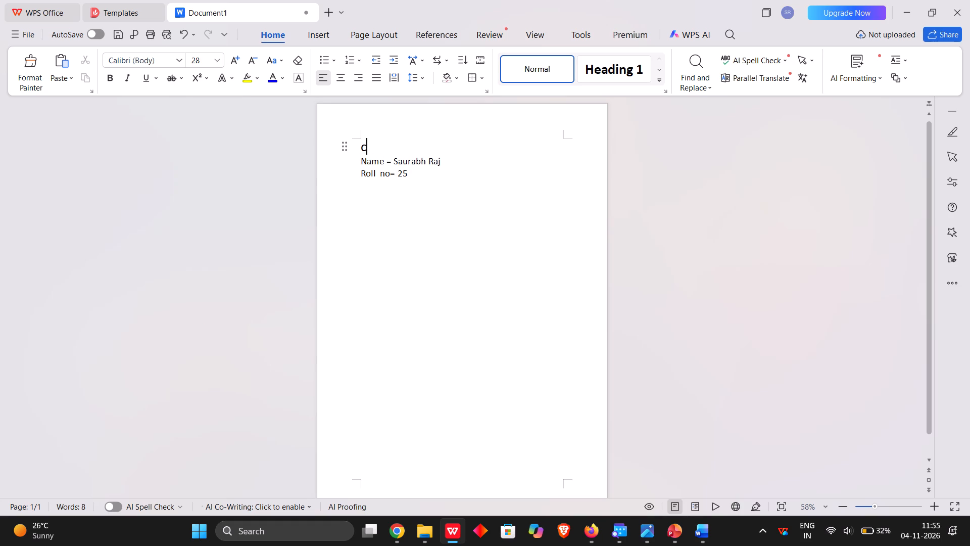
key(a)
key(BackSpace)
key(BackSpace)
key(space)
text(=)
key(BackSpace)
key(2)
Indent the "CA 2" heading with leading spaces.
key(Left)
key(Left)
key(Left)
key(Left)
key(Left)
key(space)
key(space)
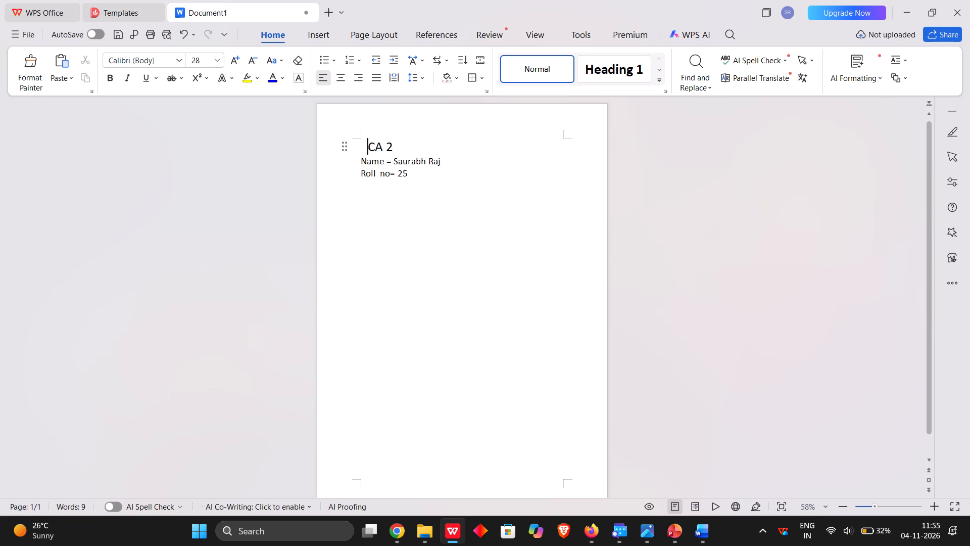
key(space)
Insert three empty lines between the "CA 2" heading and the name line.
click(409, 148)
key(Return)
key(Return)
key(Return)
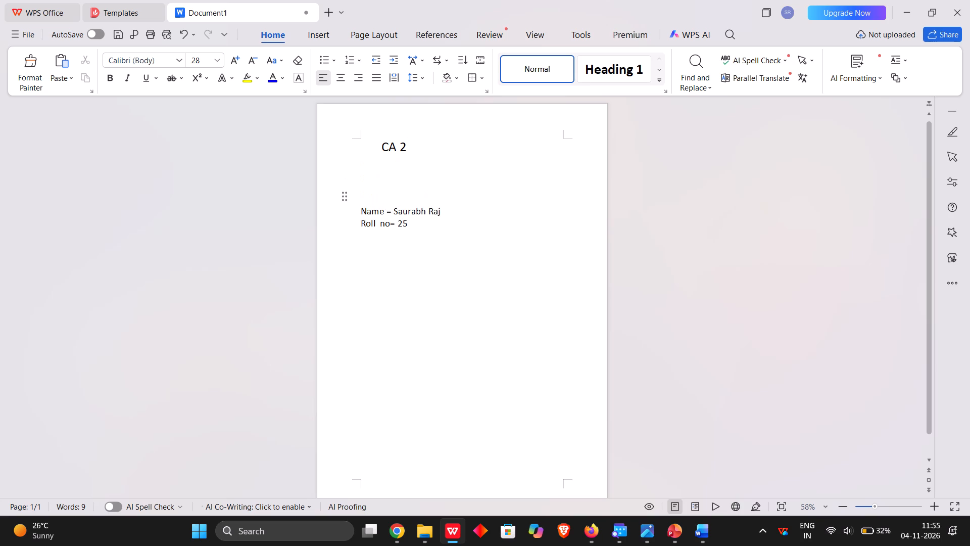
Start a new line below the roll number line.
click(410, 223)
key(Return)
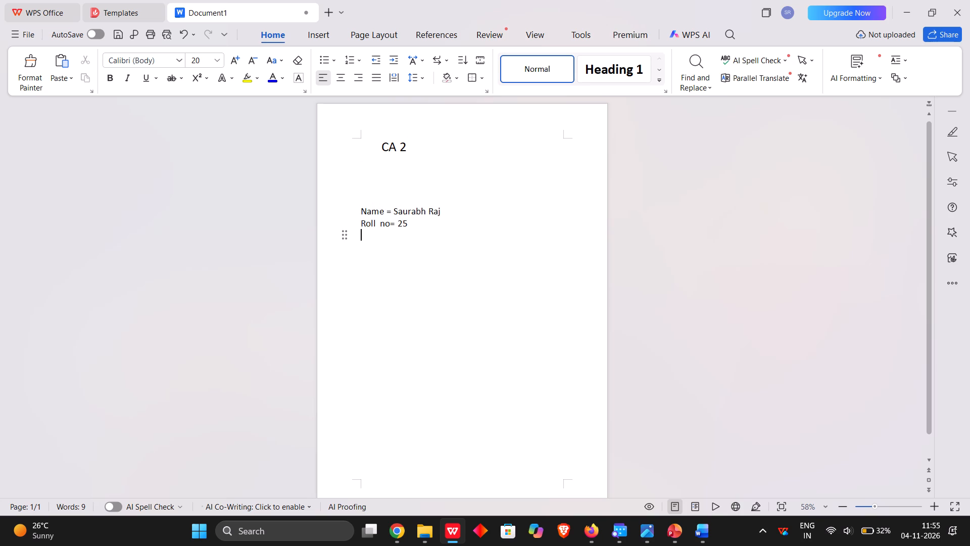
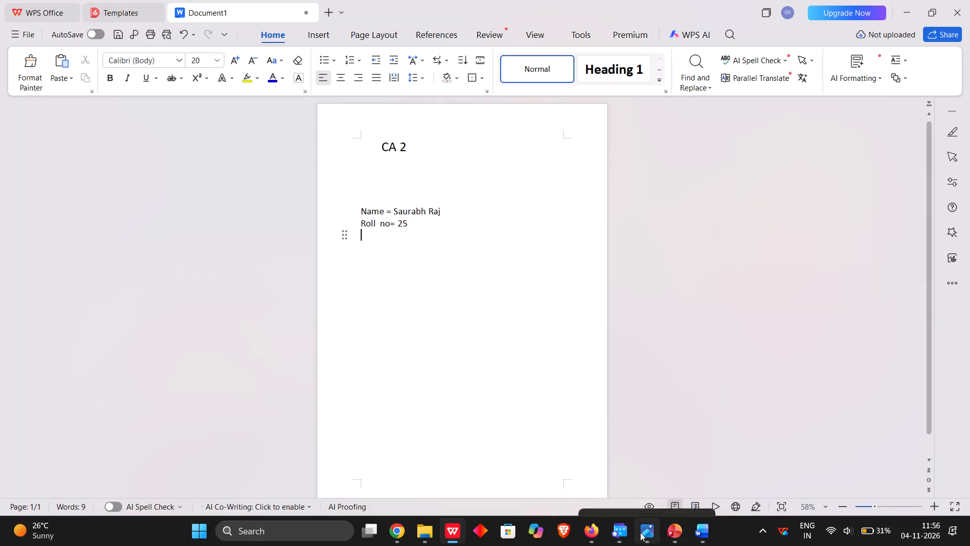
Copy the Resource Manager resource groups screenshot from Photos and paste it into the document below the roll number line.
click(640, 532)
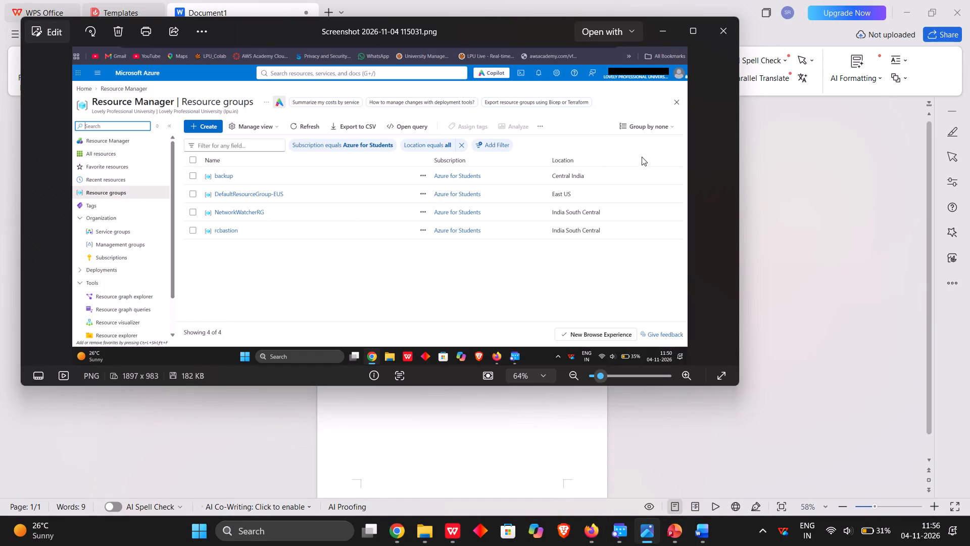
click(590, 170)
right_click(590, 170)
click(620, 194)
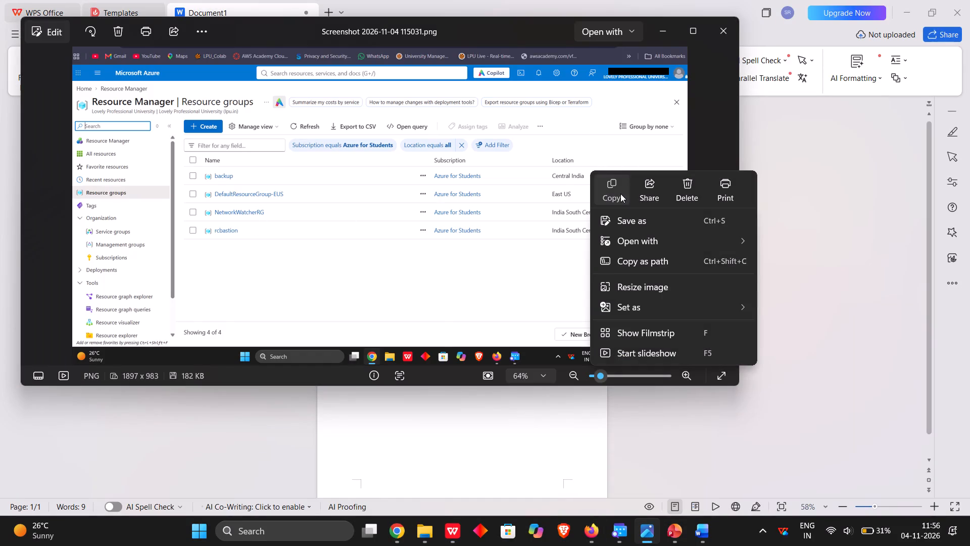
click(665, 27)
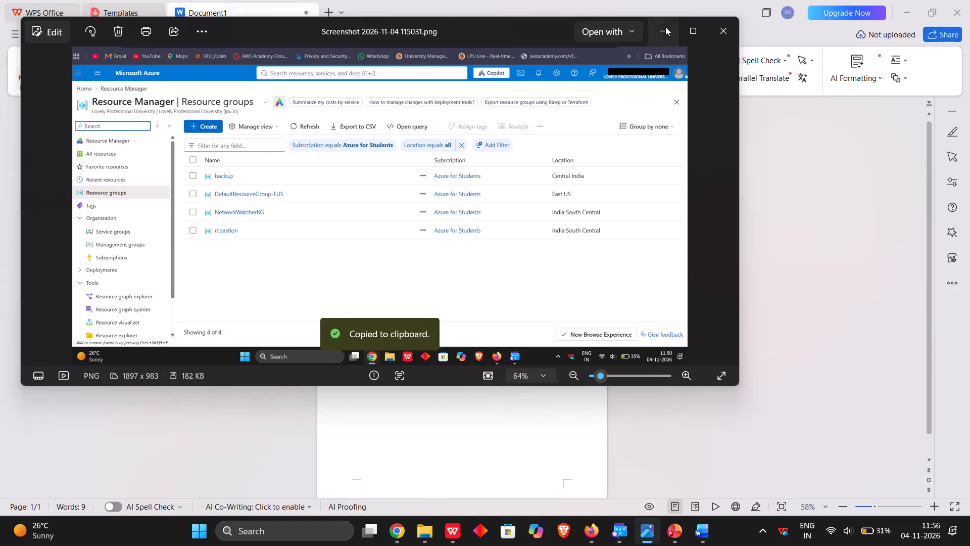
key(ctrl+v)
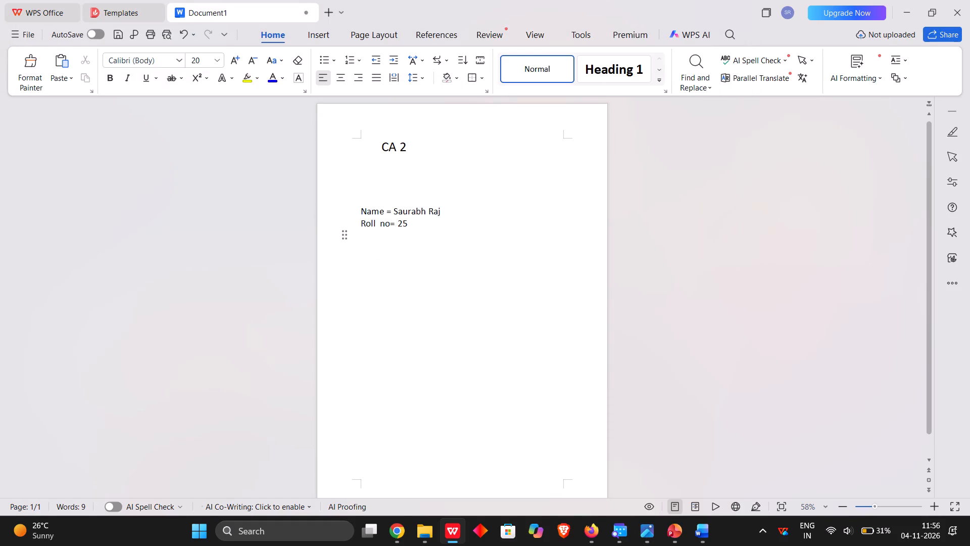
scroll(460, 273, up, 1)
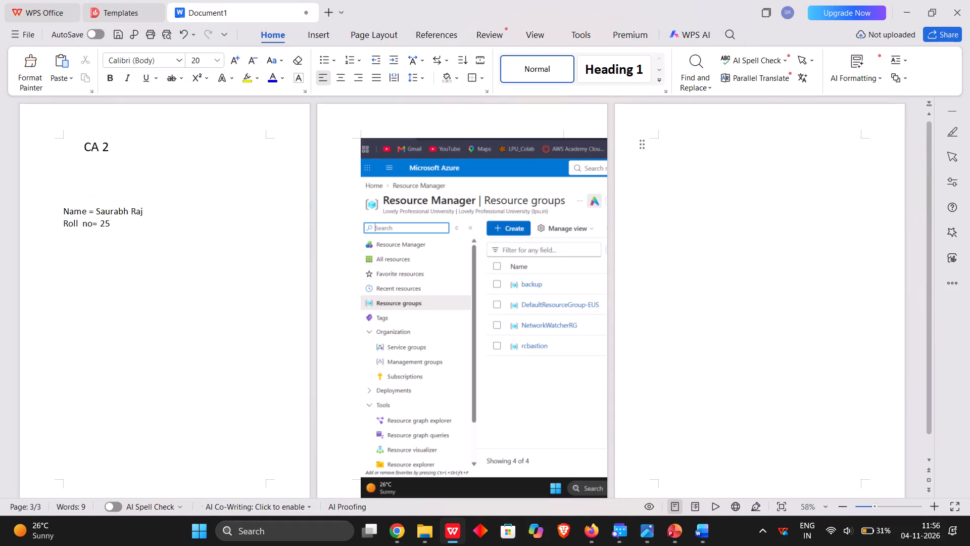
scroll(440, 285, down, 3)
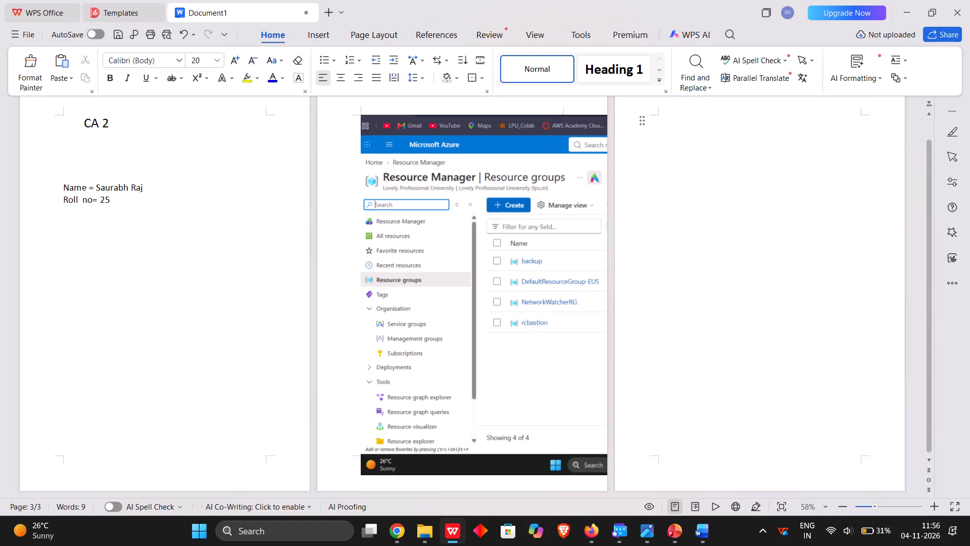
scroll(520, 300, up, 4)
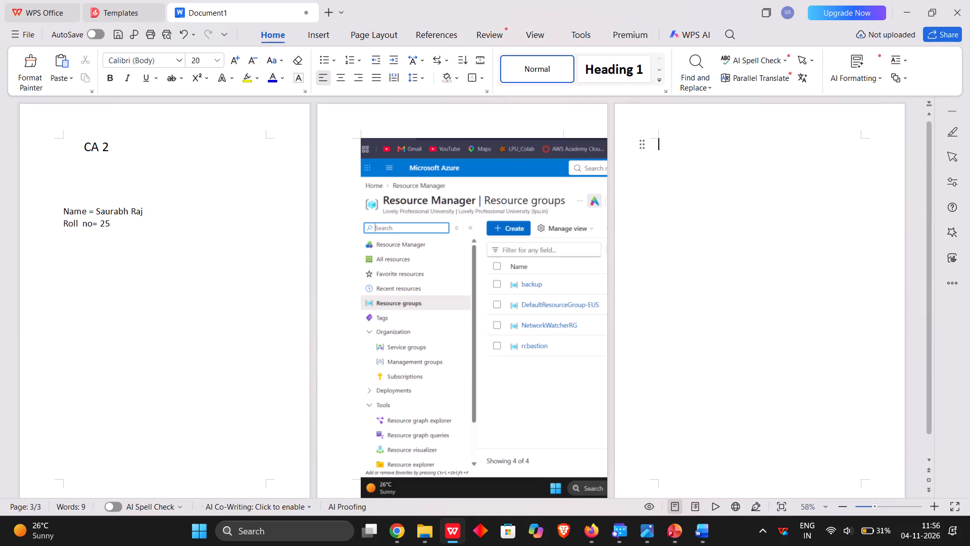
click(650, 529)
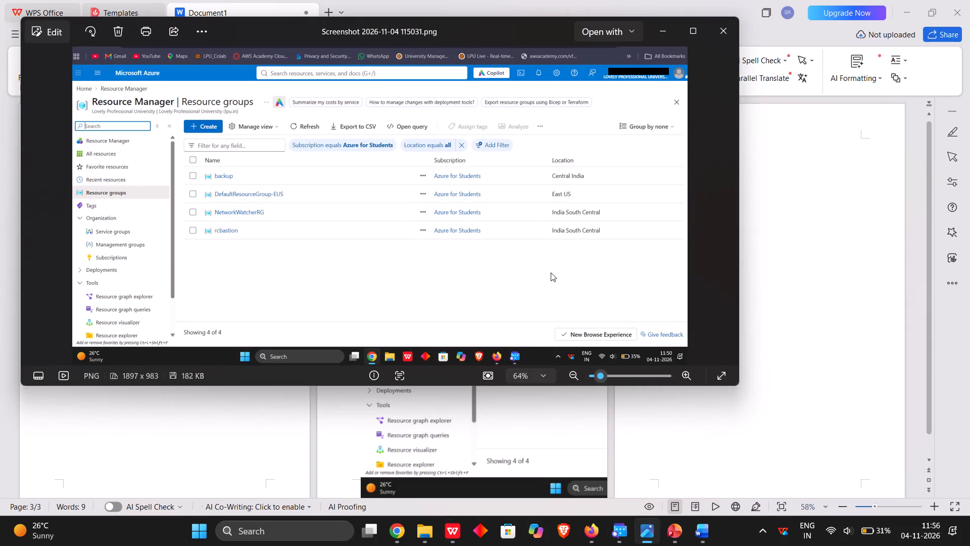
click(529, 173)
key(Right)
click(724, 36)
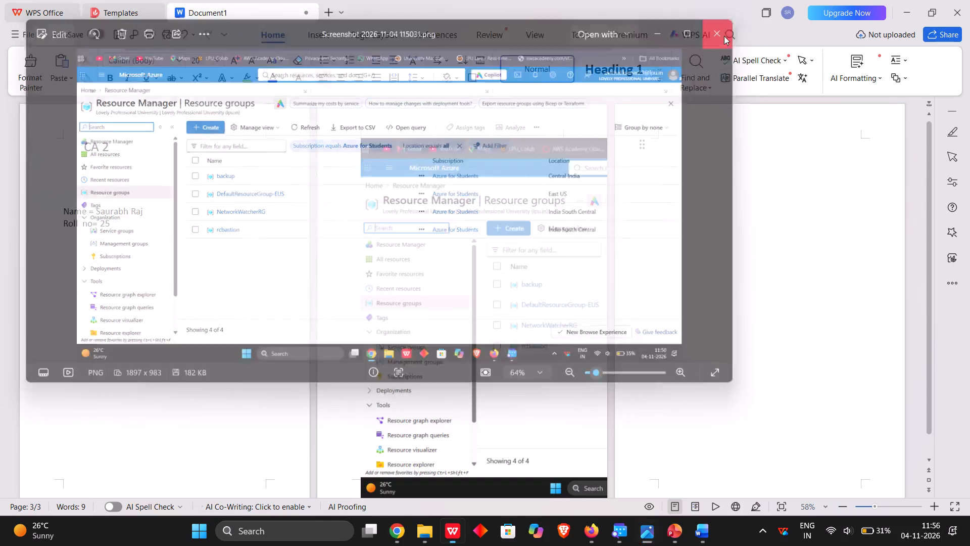
Copy the azurecontainer91 container registry overview screenshot from the File Explorer gallery and paste it after the resource groups image.
click(449, 532)
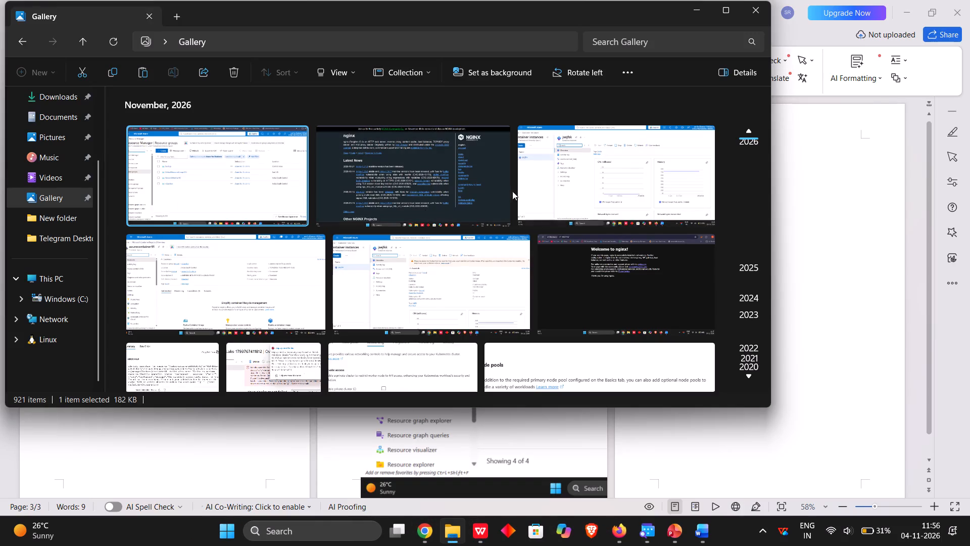
double_click(391, 285)
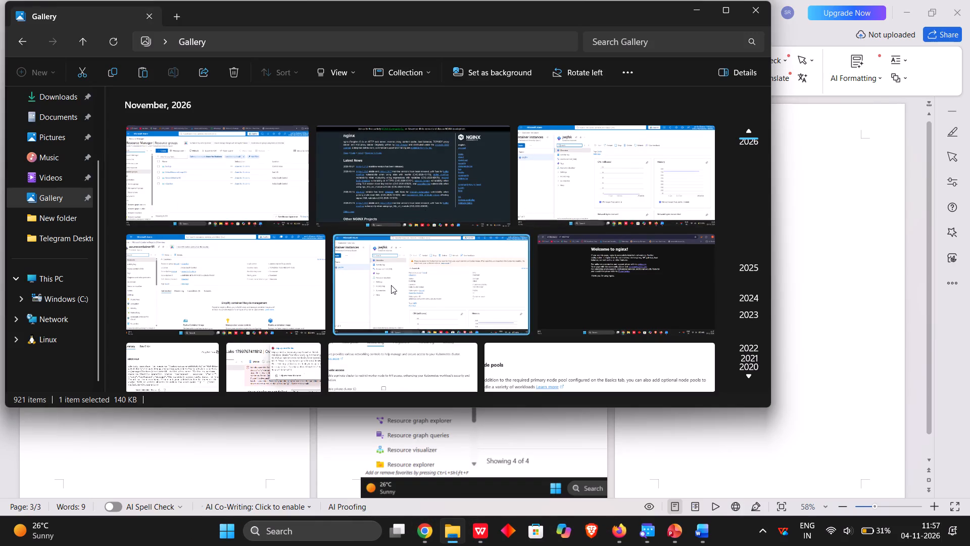
double_click(391, 285)
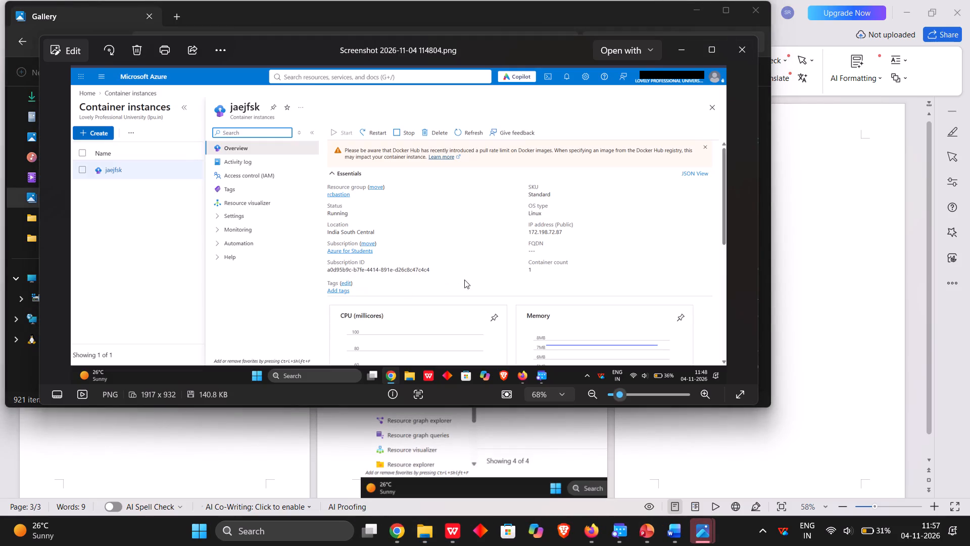
click(675, 52)
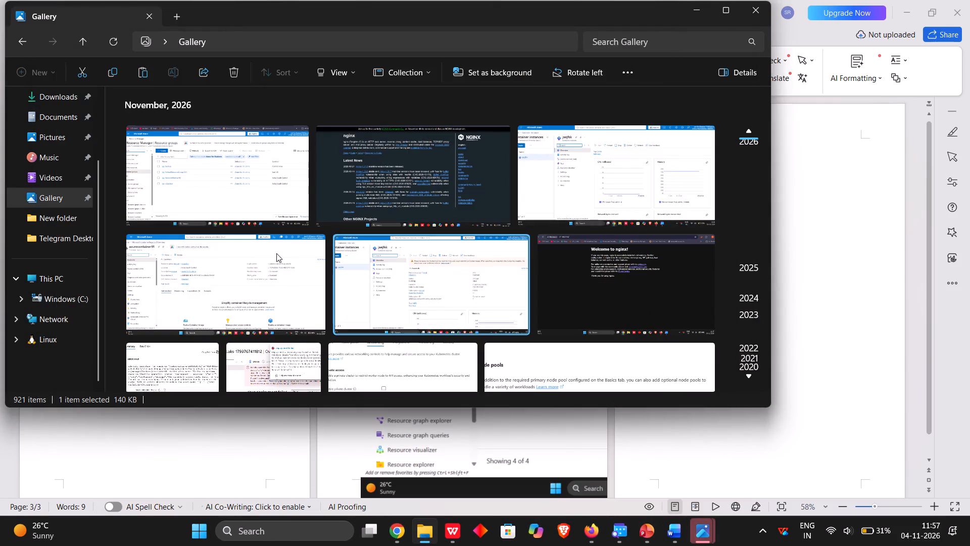
double_click(269, 259)
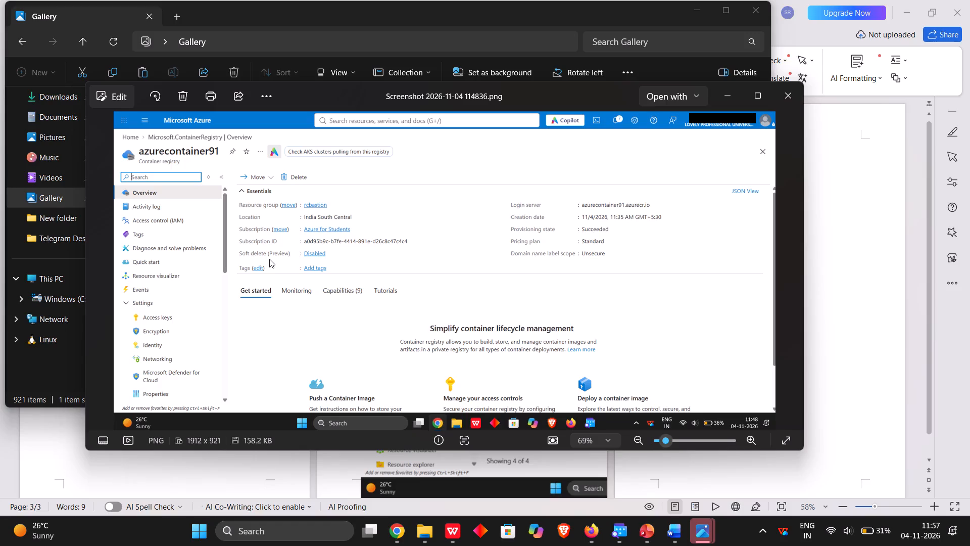
key(ctrl+c)
right_click(421, 254)
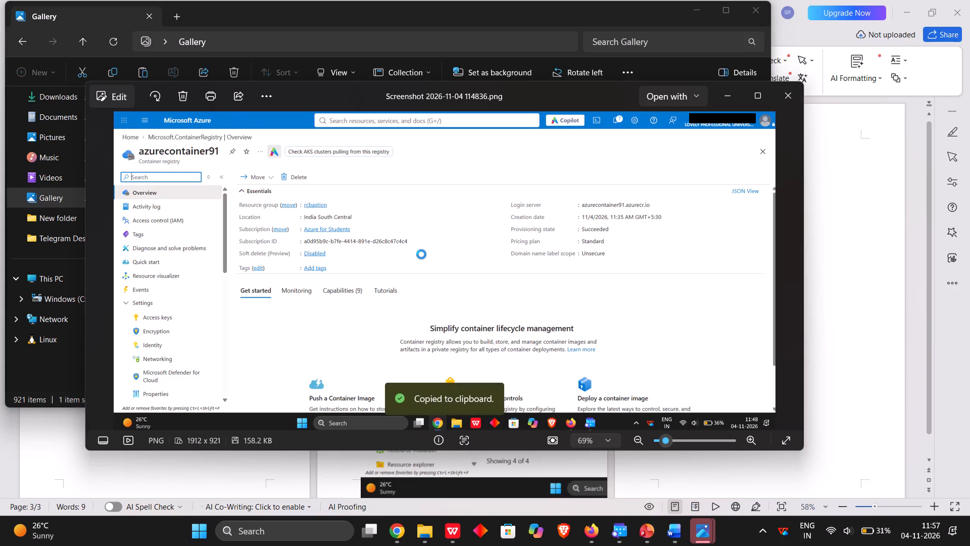
click(437, 268)
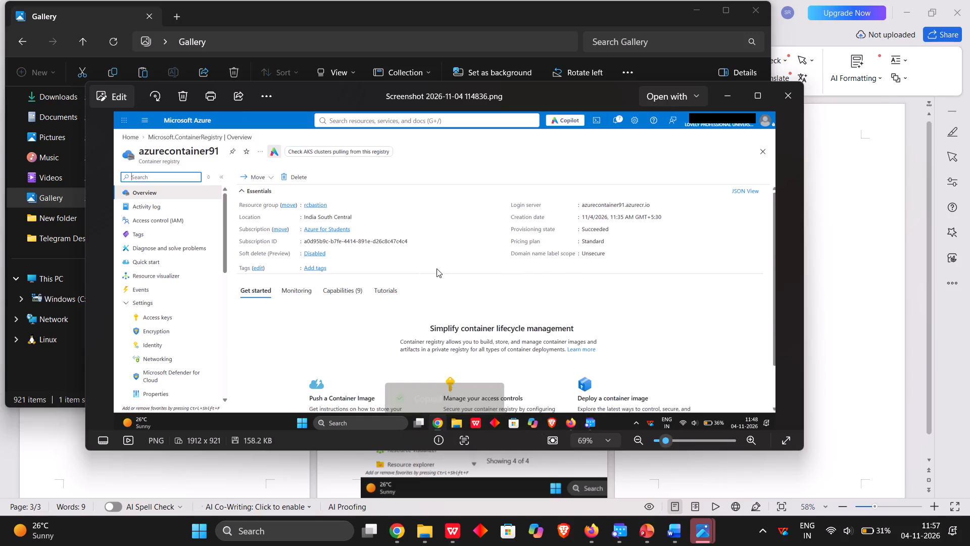
click(727, 95)
click(698, 14)
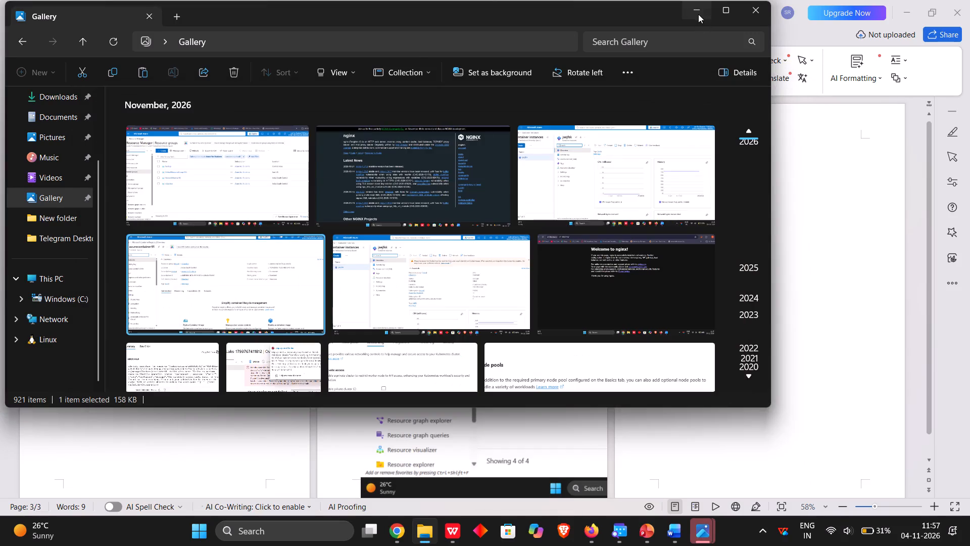
key(ctrl+v)
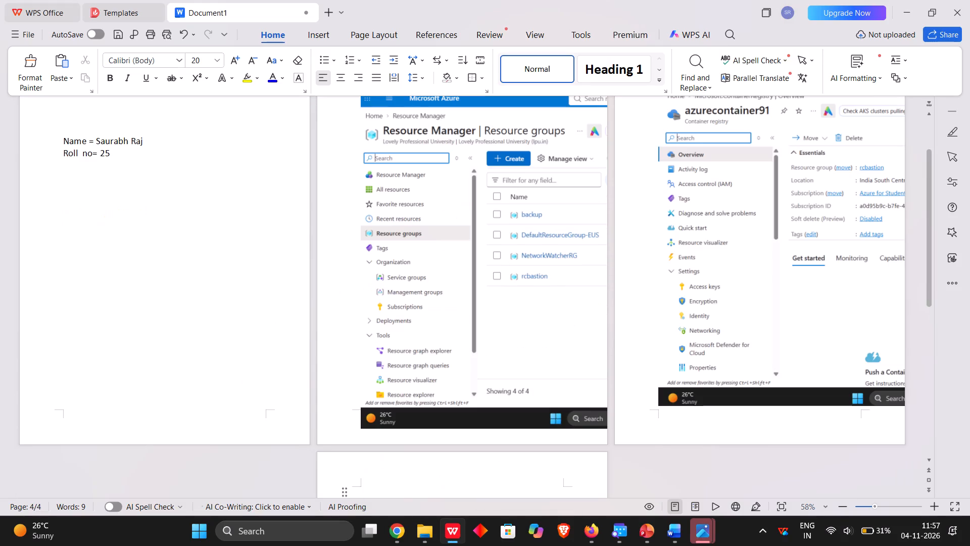
Copy the jaejfsk container instance overview screenshot showing the Essentials details and paste it on page 4 of the document.
scroll(437, 419, down, 1)
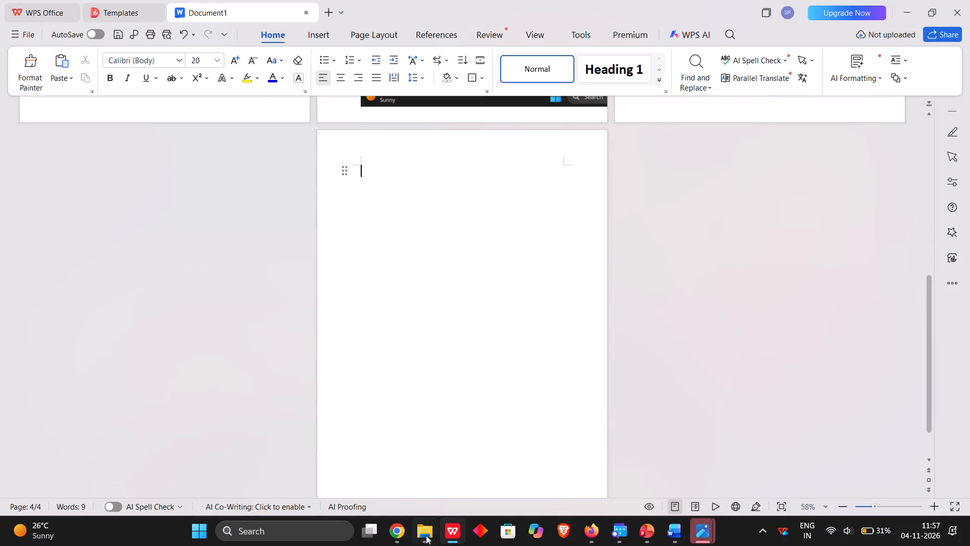
click(425, 533)
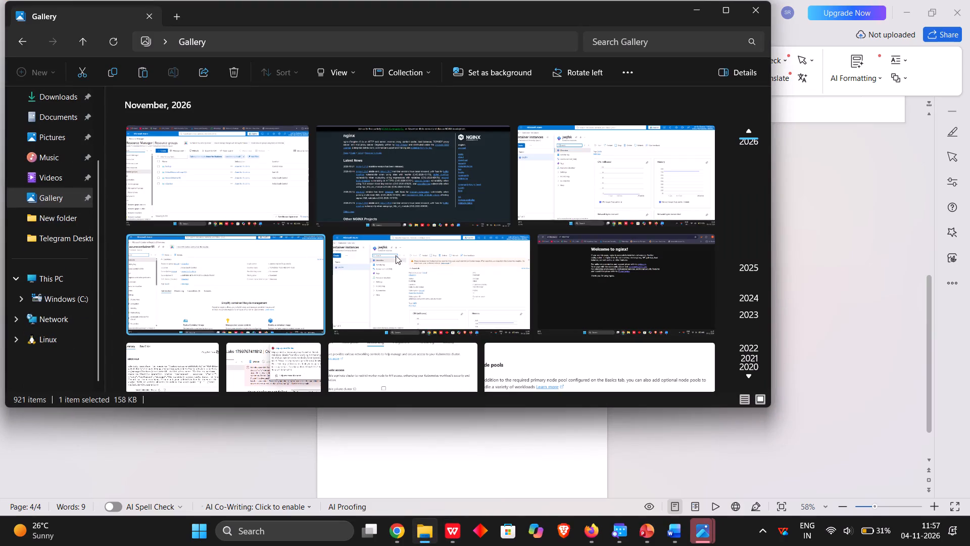
click(369, 283)
double_click(369, 283)
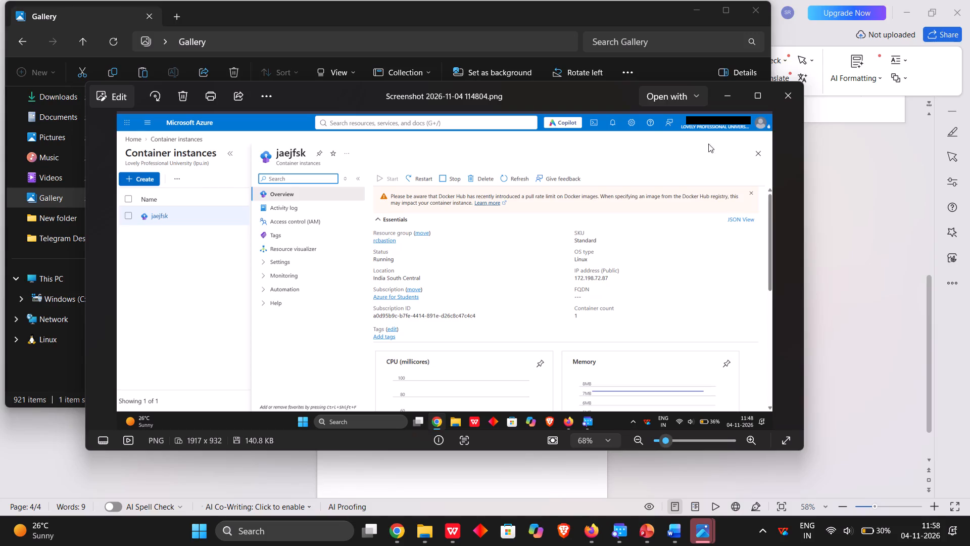
right_click(585, 213)
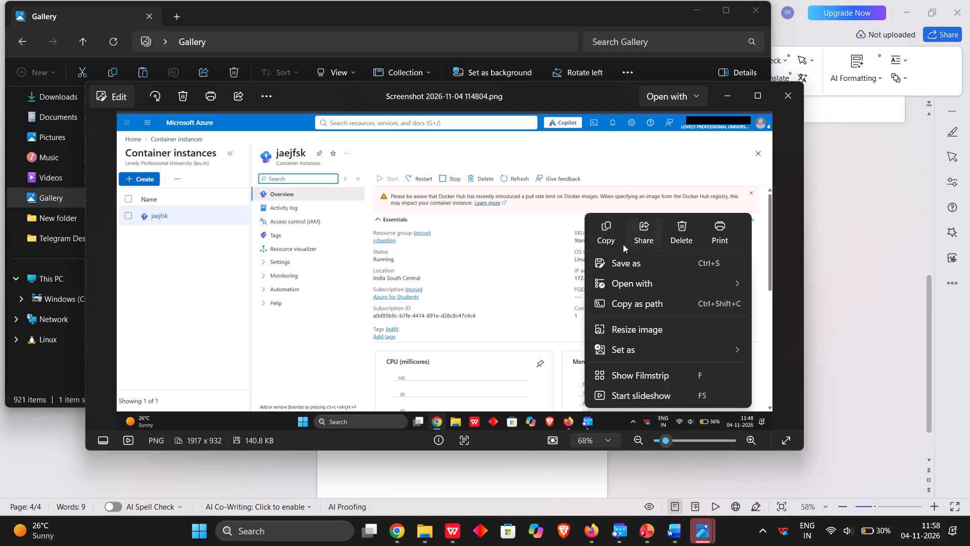
click(608, 234)
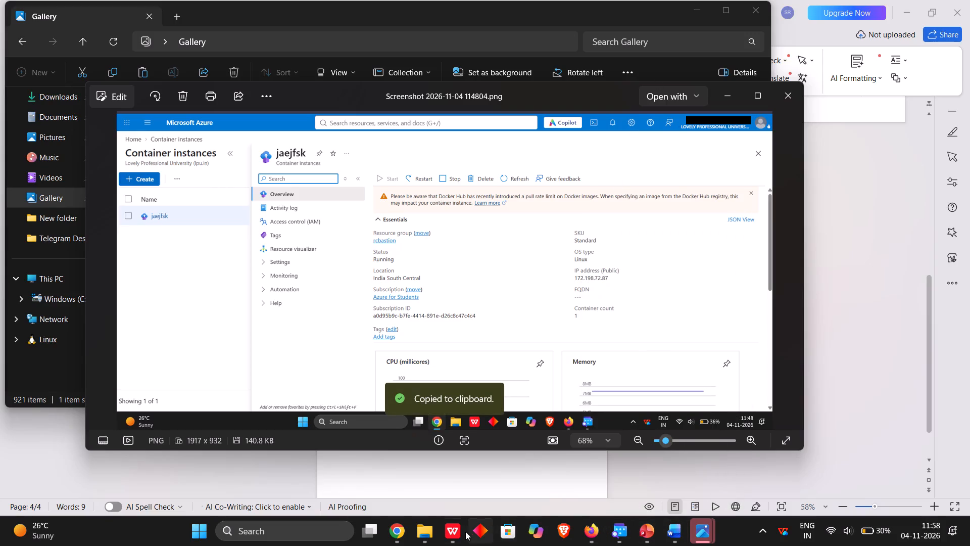
click(446, 473)
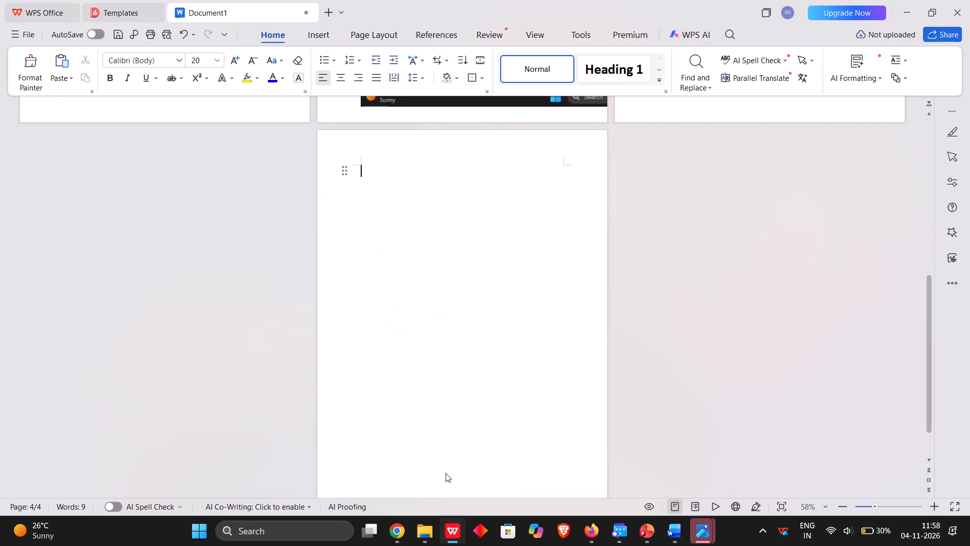
click(446, 473)
key(ctrl+v)
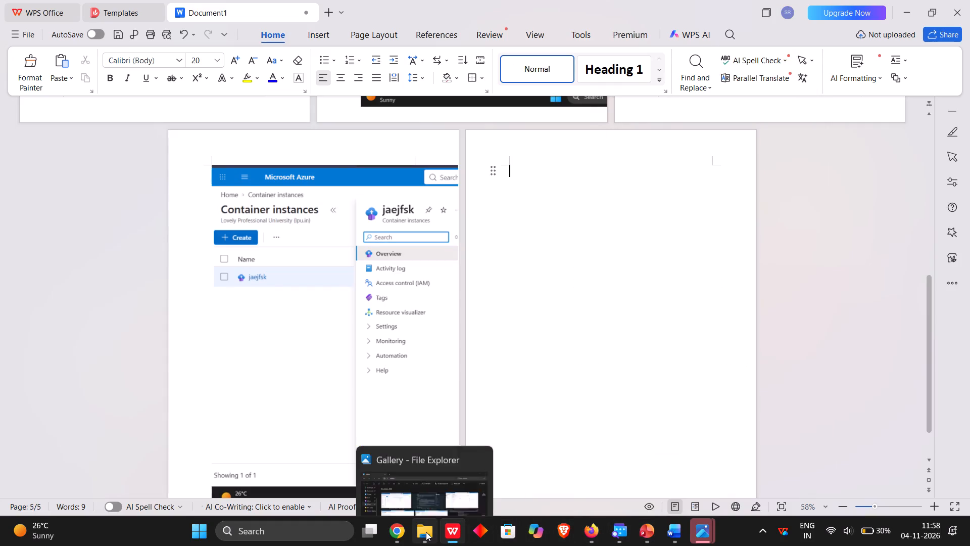
Copy the jaejfsk screenshot showing only the monitoring charts from the gallery and paste it on page 5 of the document.
click(433, 481)
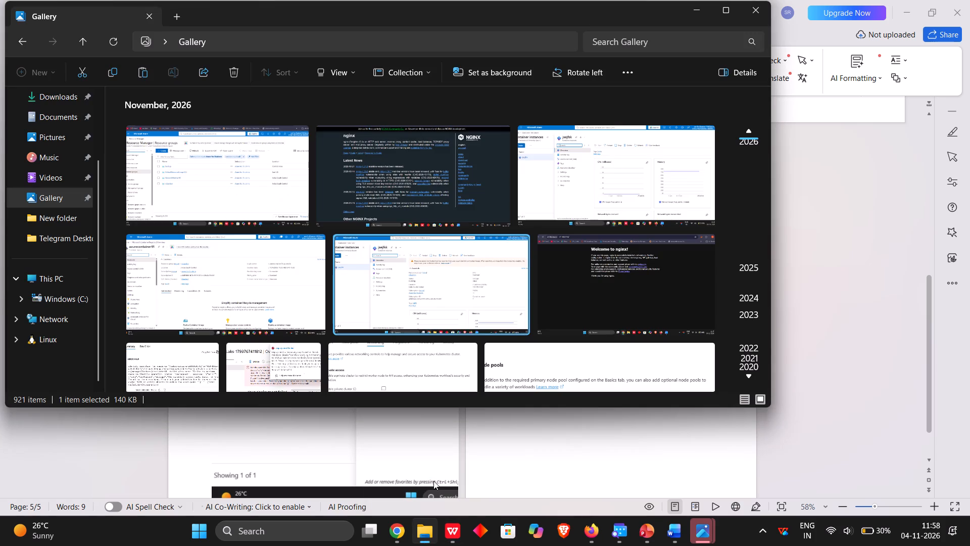
click(243, 279)
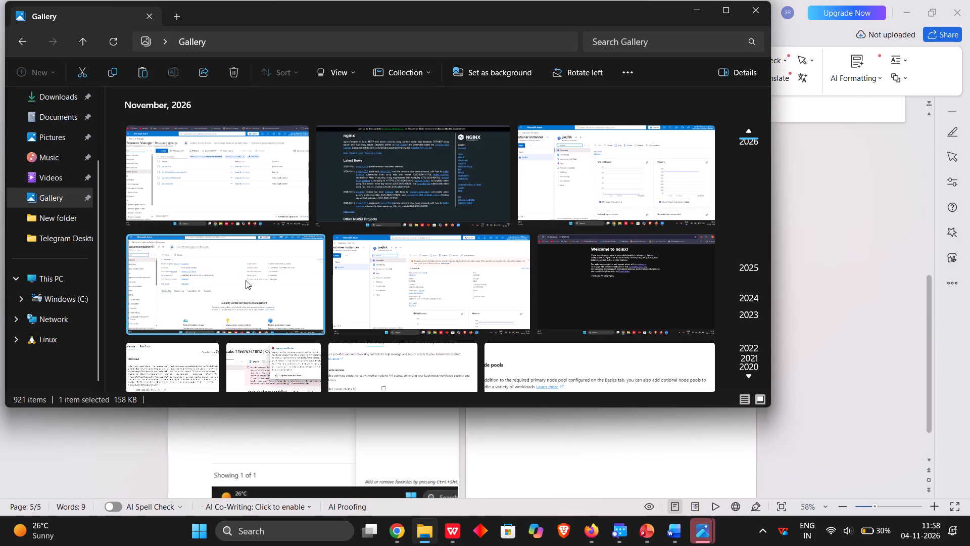
right_click(560, 193)
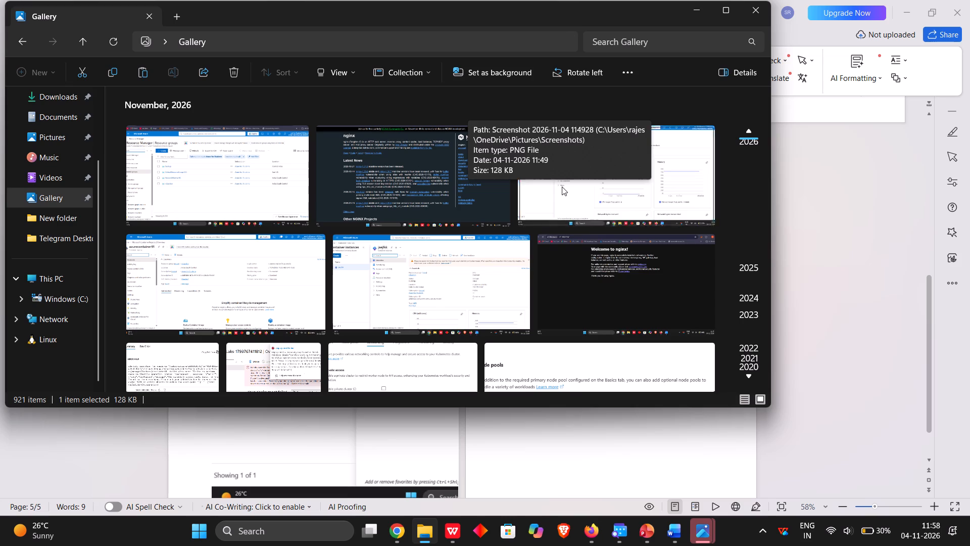
click(626, 21)
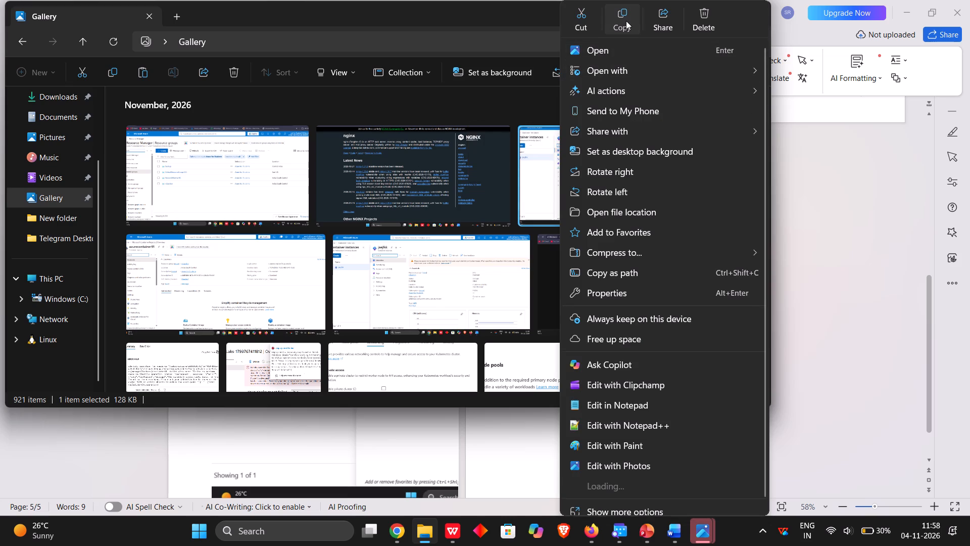
click(621, 21)
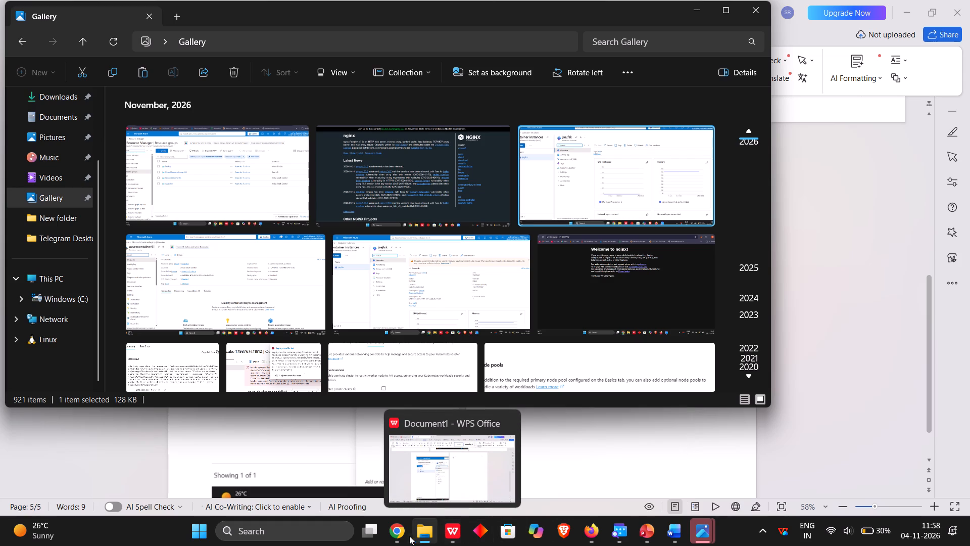
click(448, 530)
key(ctrl+v)
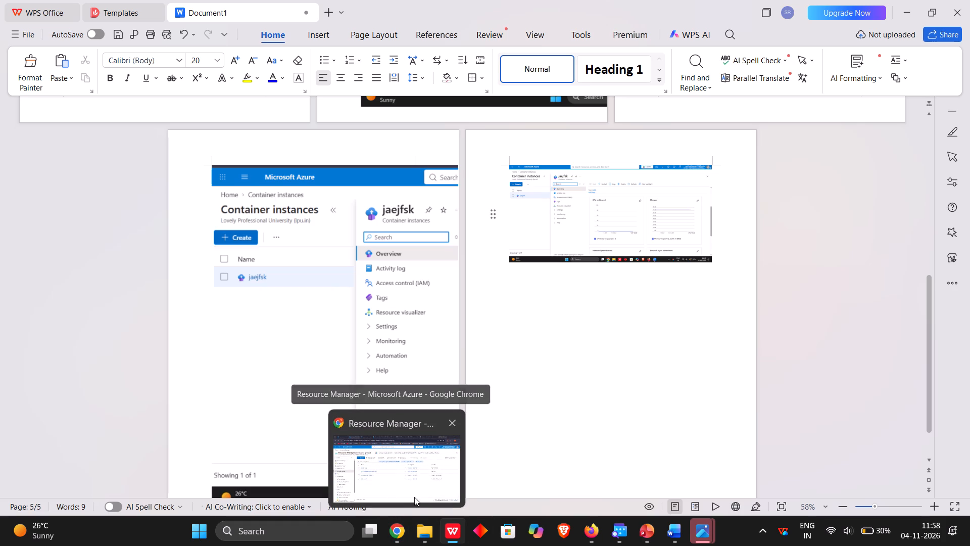
Copy the "Welcome to nginx!" page screenshot from the File Explorer gallery and paste it below the monitoring charts image on page 5.
click(429, 532)
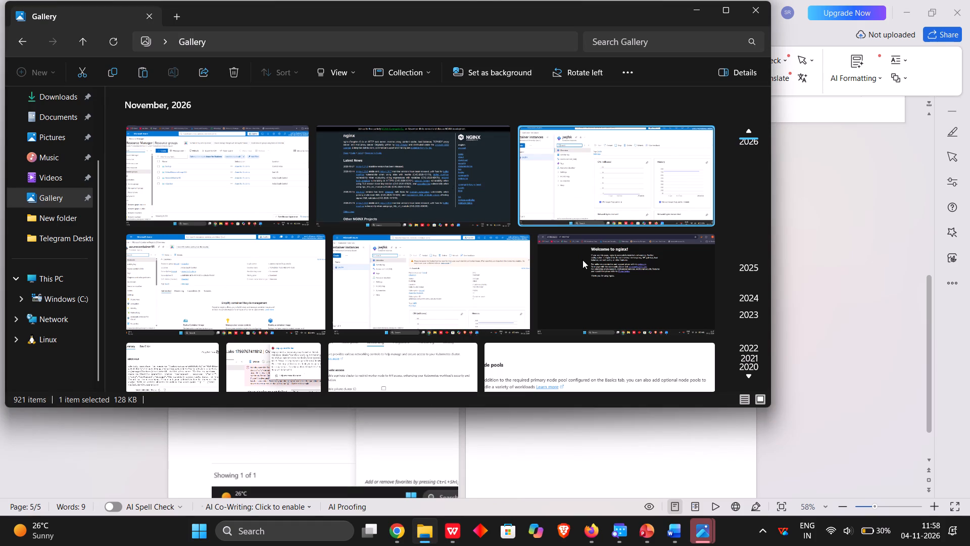
right_click(583, 260)
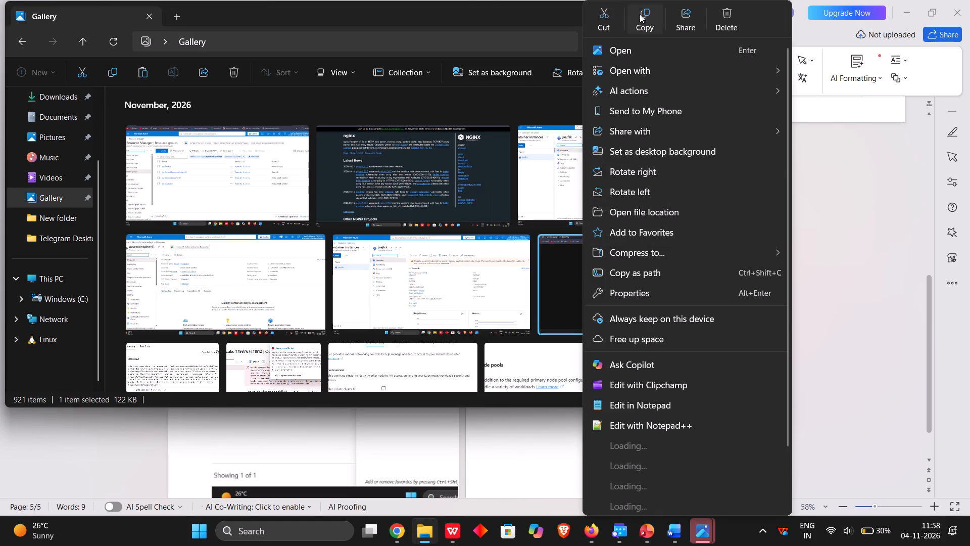
click(640, 14)
click(706, 9)
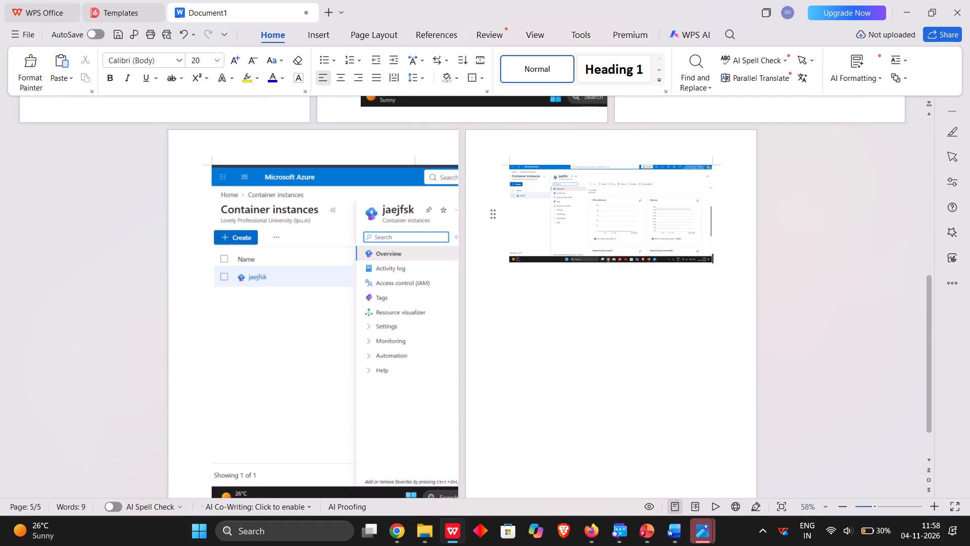
key(ctrl+v)
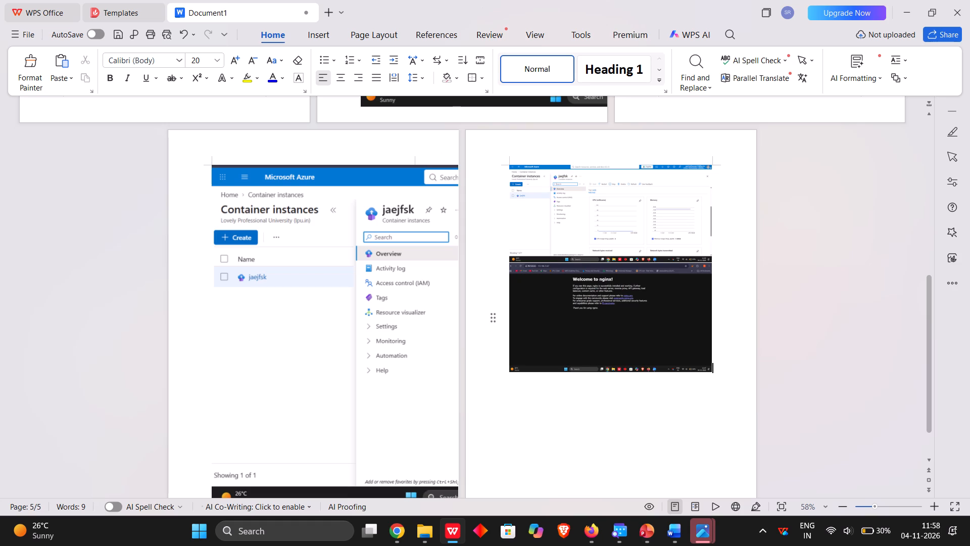
Copy the nginx website screenshot with the Latest News section from Photos and paste it into the document after the "Welcome to nginx!" image.
click(419, 531)
double_click(405, 181)
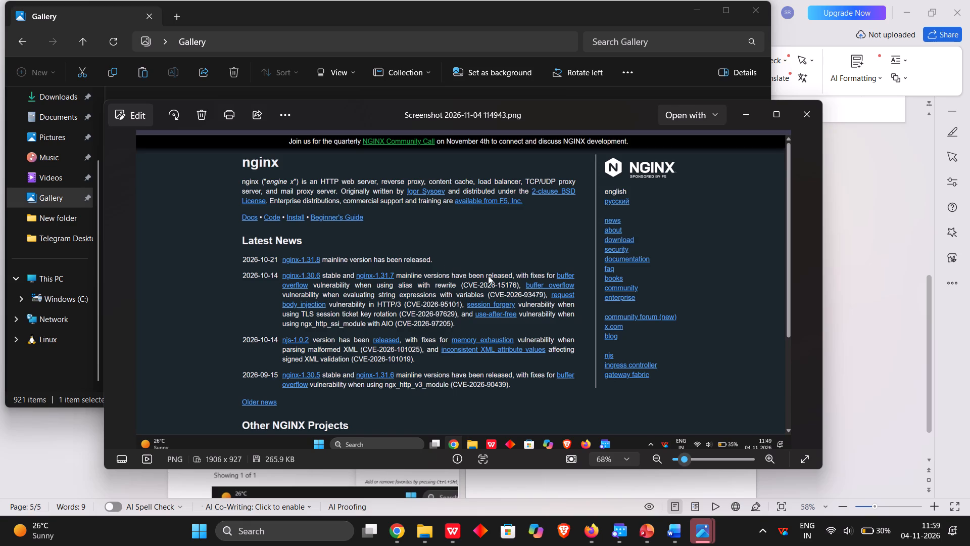
right_click(488, 276)
click(512, 301)
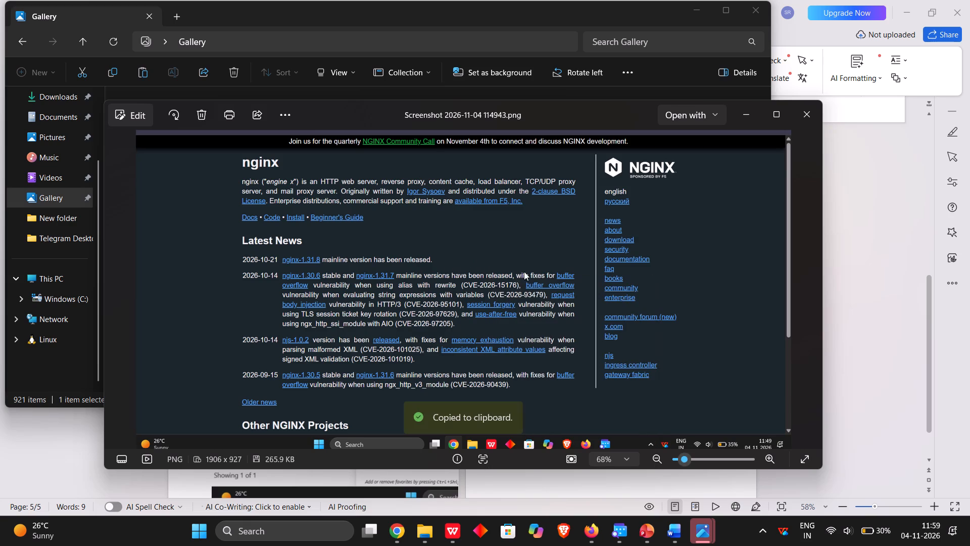
click(749, 107)
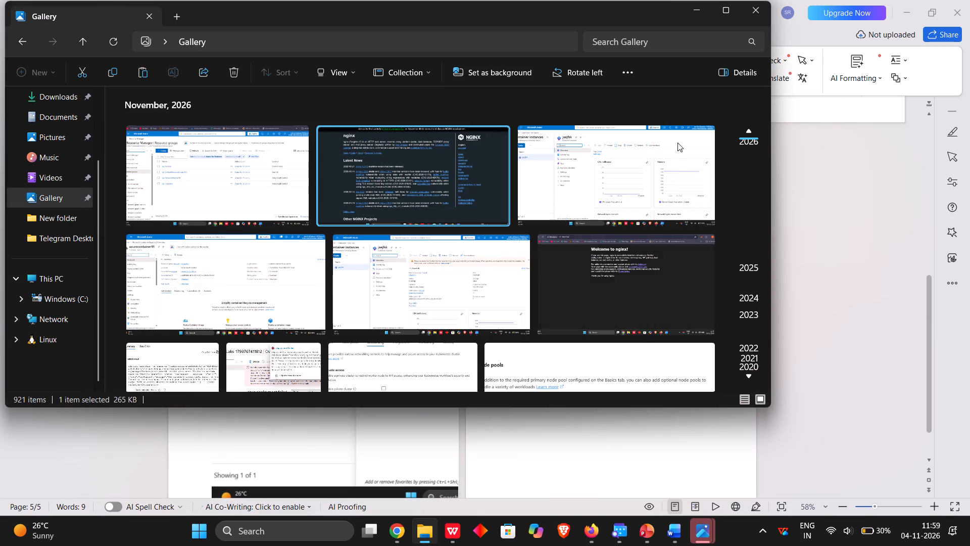
click(698, 9)
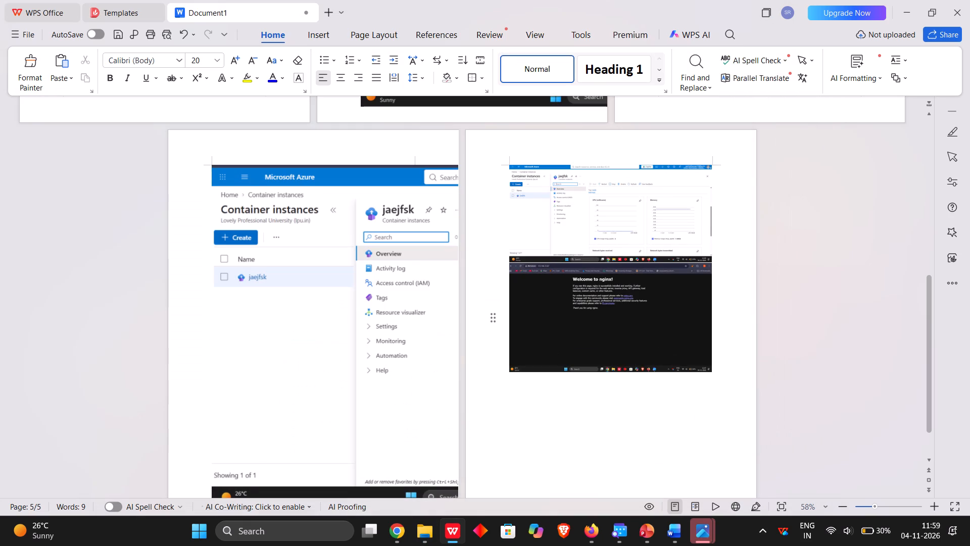
click(556, 394)
click(714, 365)
key(ctrl+v)
scroll(453, 346, down, 4)
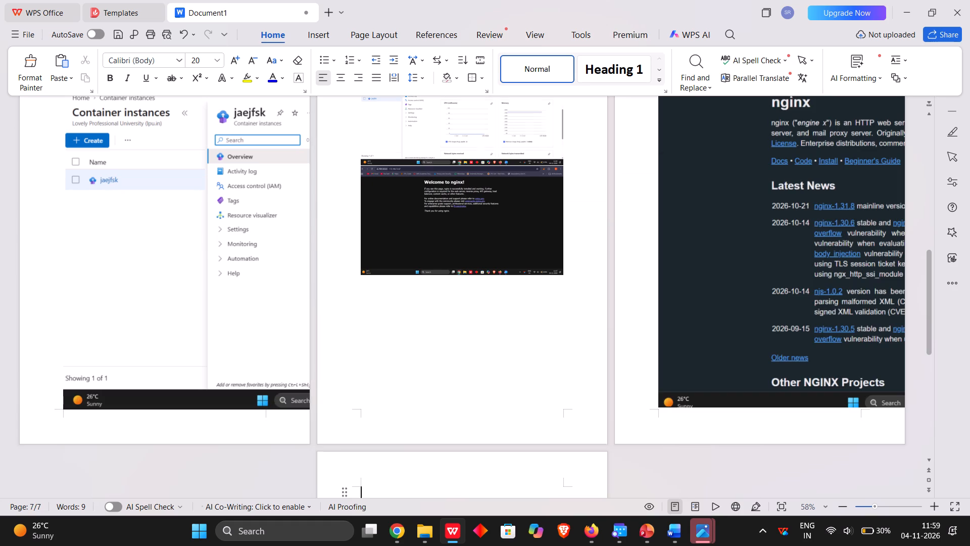
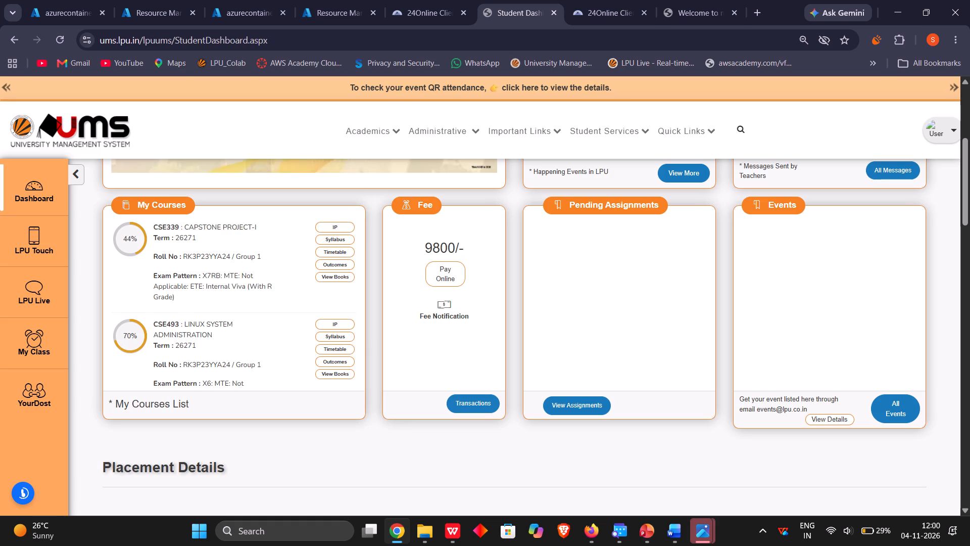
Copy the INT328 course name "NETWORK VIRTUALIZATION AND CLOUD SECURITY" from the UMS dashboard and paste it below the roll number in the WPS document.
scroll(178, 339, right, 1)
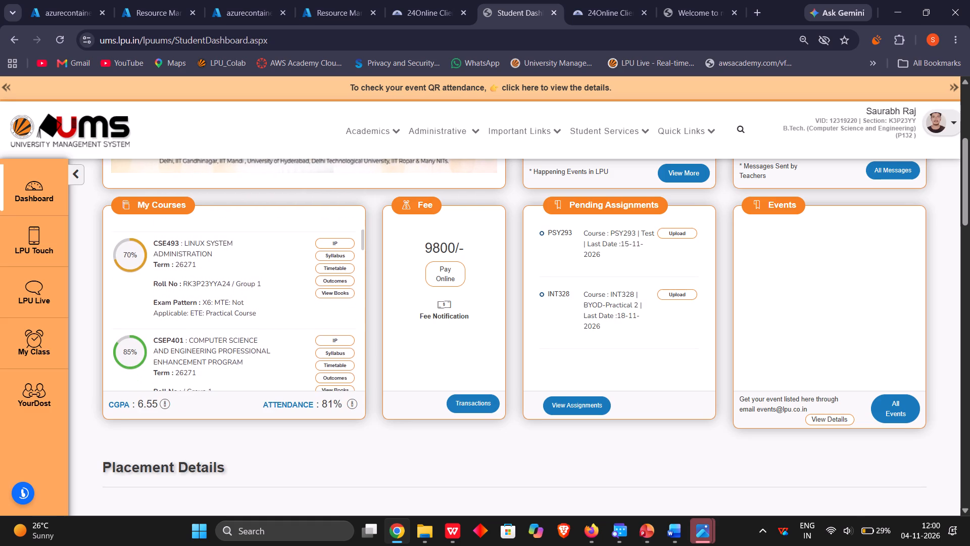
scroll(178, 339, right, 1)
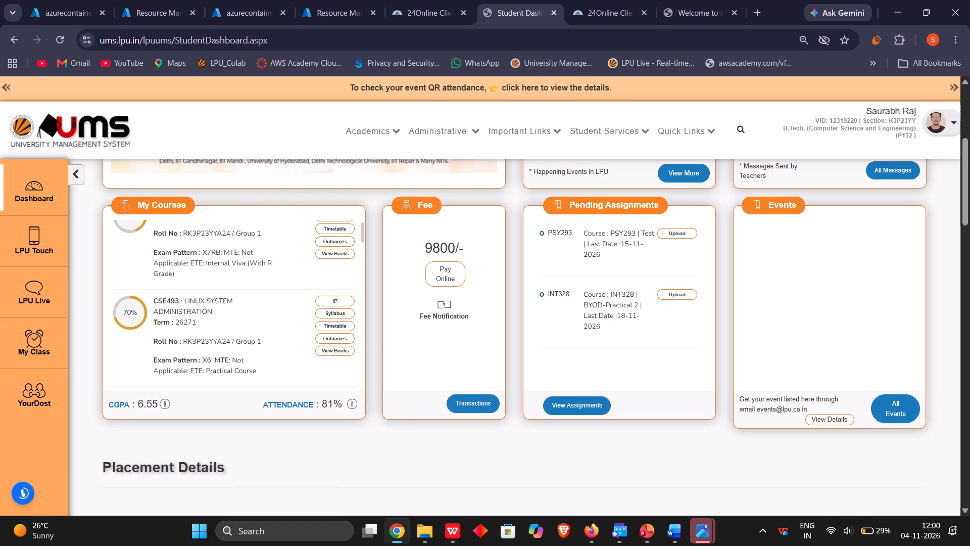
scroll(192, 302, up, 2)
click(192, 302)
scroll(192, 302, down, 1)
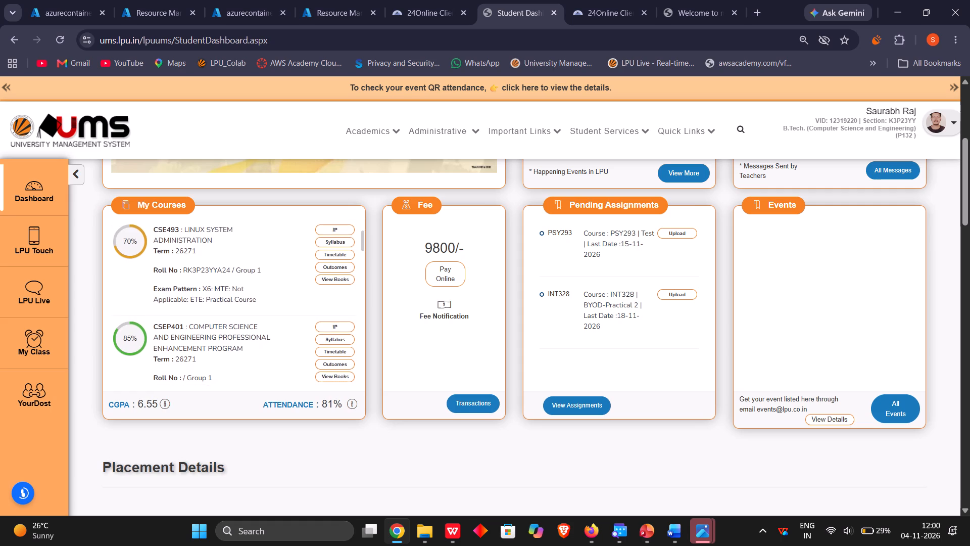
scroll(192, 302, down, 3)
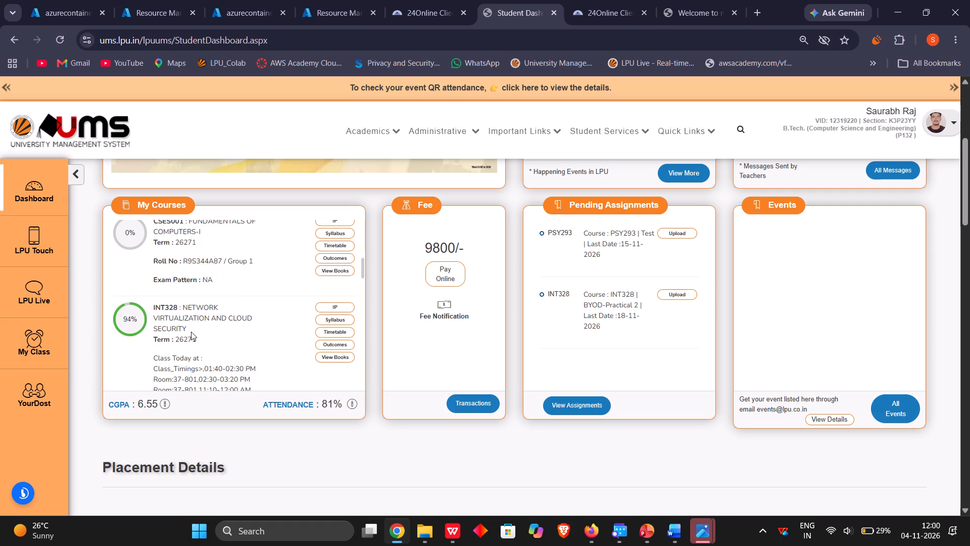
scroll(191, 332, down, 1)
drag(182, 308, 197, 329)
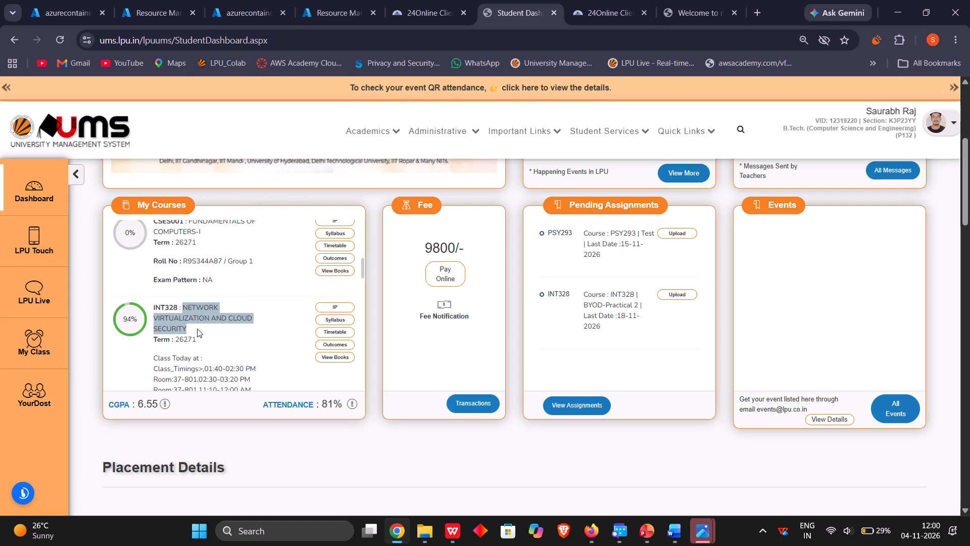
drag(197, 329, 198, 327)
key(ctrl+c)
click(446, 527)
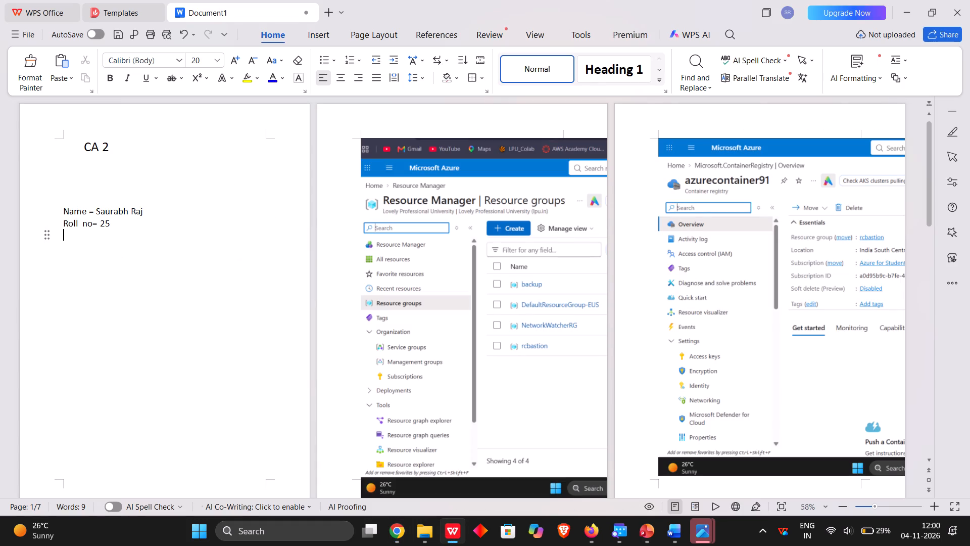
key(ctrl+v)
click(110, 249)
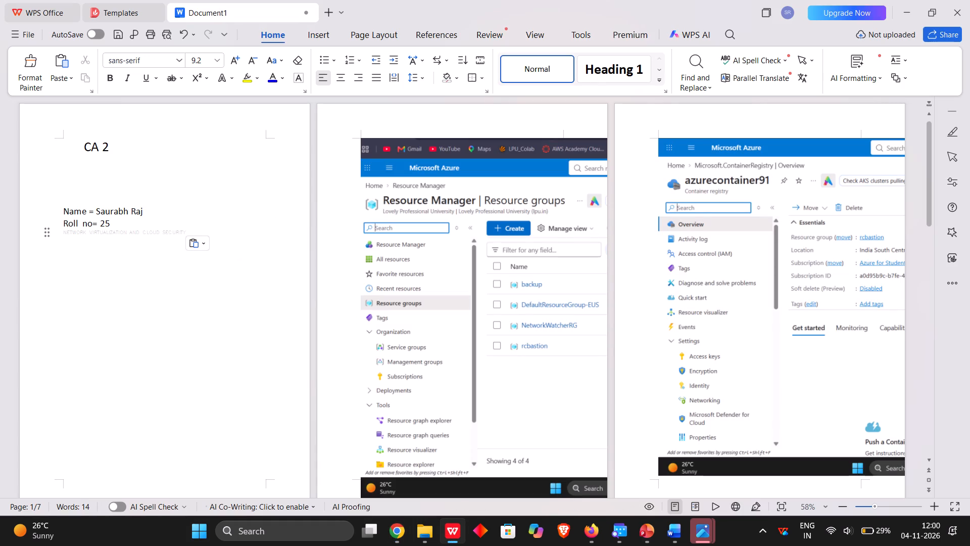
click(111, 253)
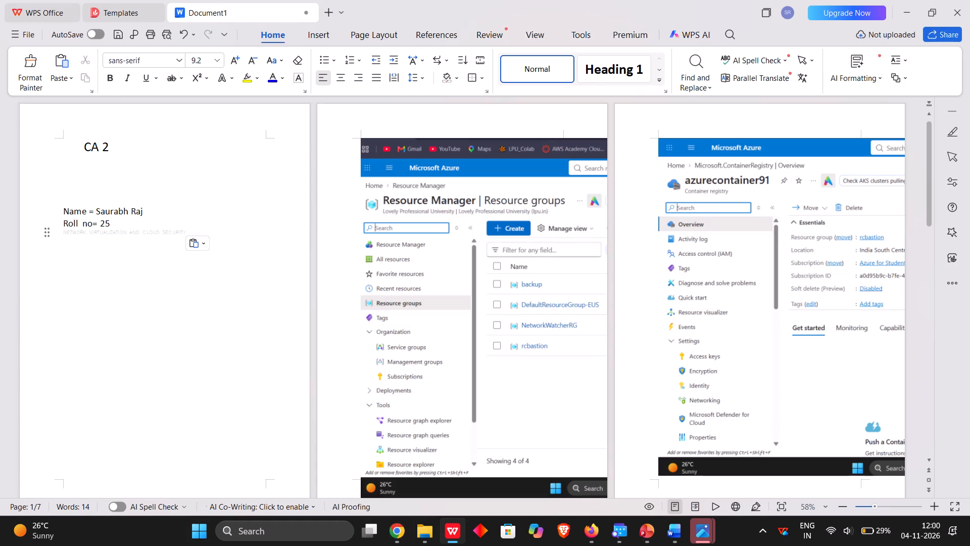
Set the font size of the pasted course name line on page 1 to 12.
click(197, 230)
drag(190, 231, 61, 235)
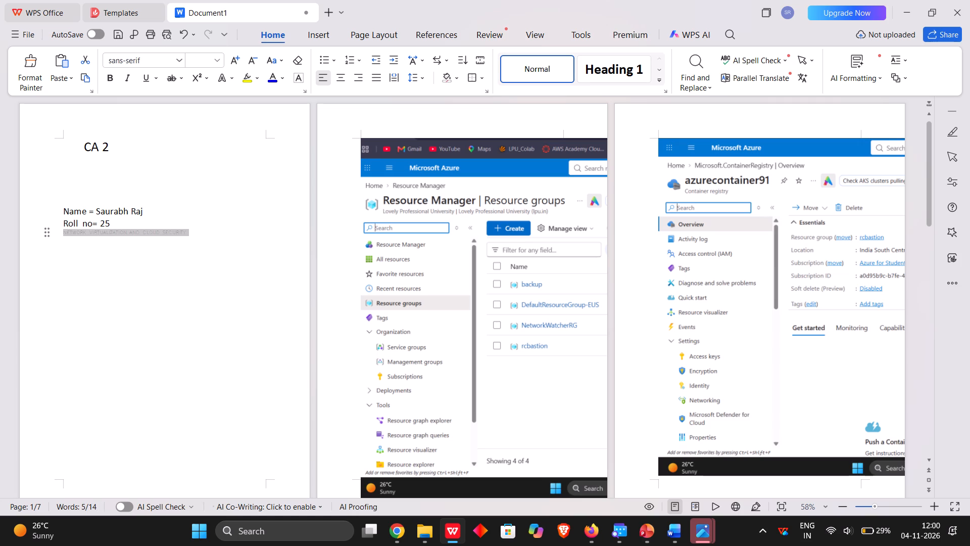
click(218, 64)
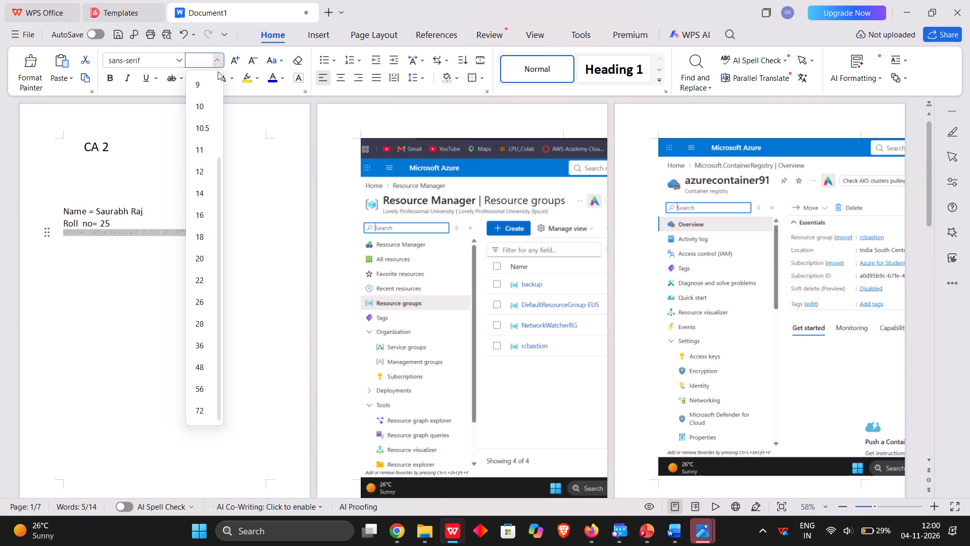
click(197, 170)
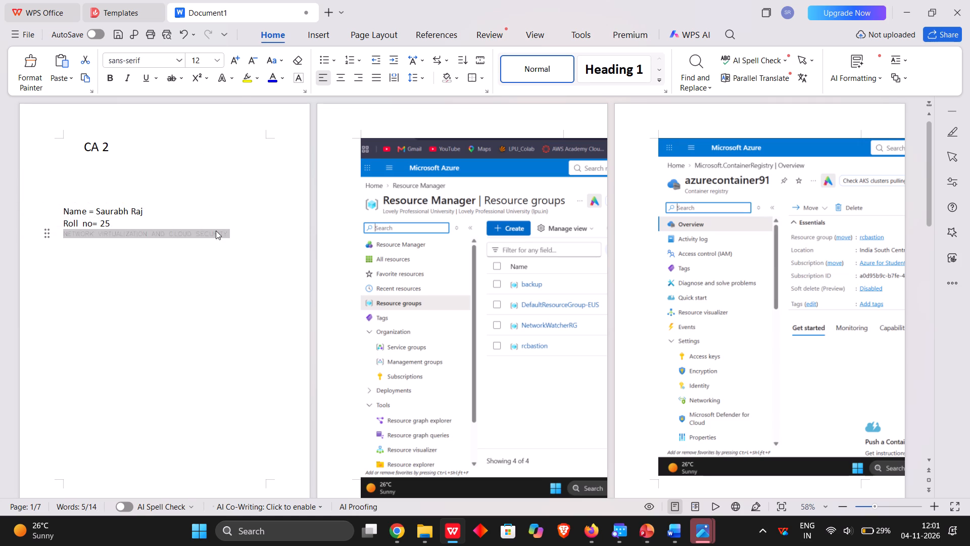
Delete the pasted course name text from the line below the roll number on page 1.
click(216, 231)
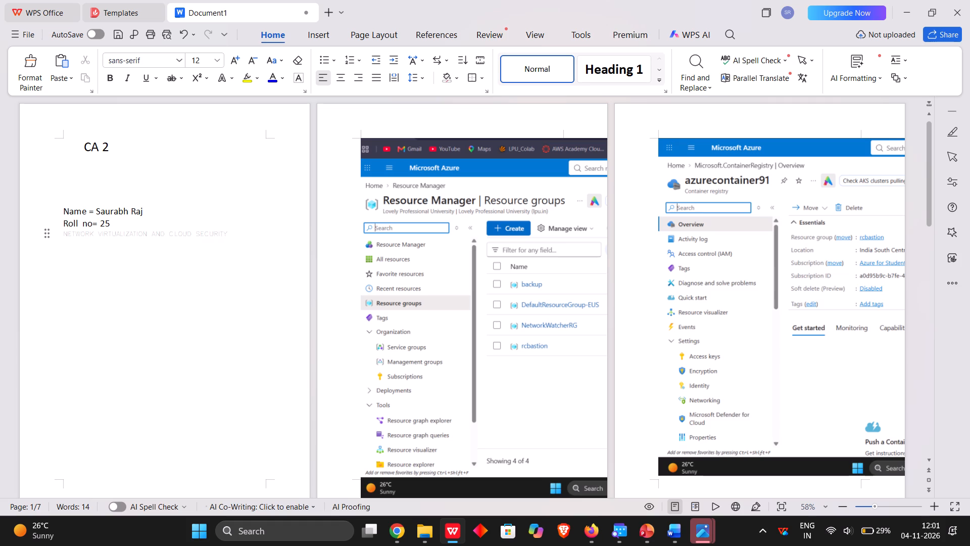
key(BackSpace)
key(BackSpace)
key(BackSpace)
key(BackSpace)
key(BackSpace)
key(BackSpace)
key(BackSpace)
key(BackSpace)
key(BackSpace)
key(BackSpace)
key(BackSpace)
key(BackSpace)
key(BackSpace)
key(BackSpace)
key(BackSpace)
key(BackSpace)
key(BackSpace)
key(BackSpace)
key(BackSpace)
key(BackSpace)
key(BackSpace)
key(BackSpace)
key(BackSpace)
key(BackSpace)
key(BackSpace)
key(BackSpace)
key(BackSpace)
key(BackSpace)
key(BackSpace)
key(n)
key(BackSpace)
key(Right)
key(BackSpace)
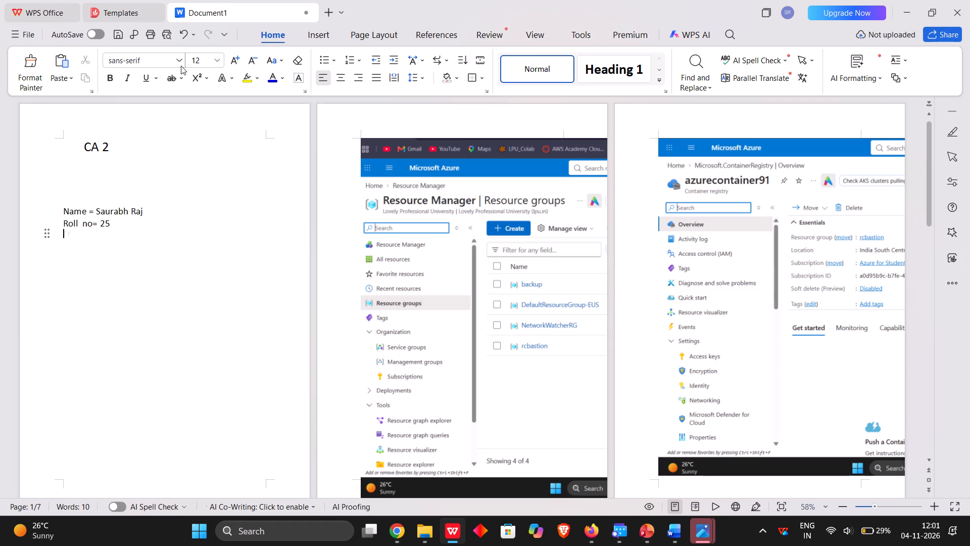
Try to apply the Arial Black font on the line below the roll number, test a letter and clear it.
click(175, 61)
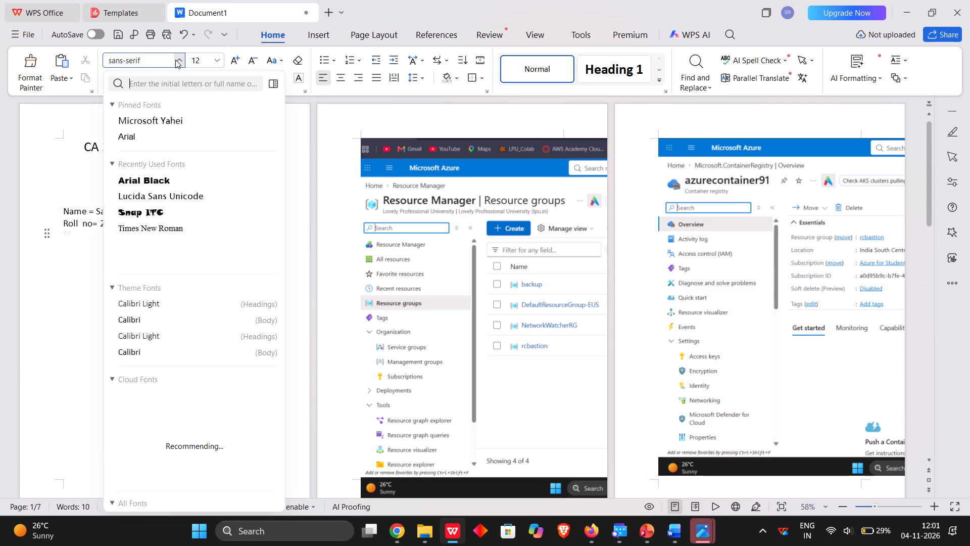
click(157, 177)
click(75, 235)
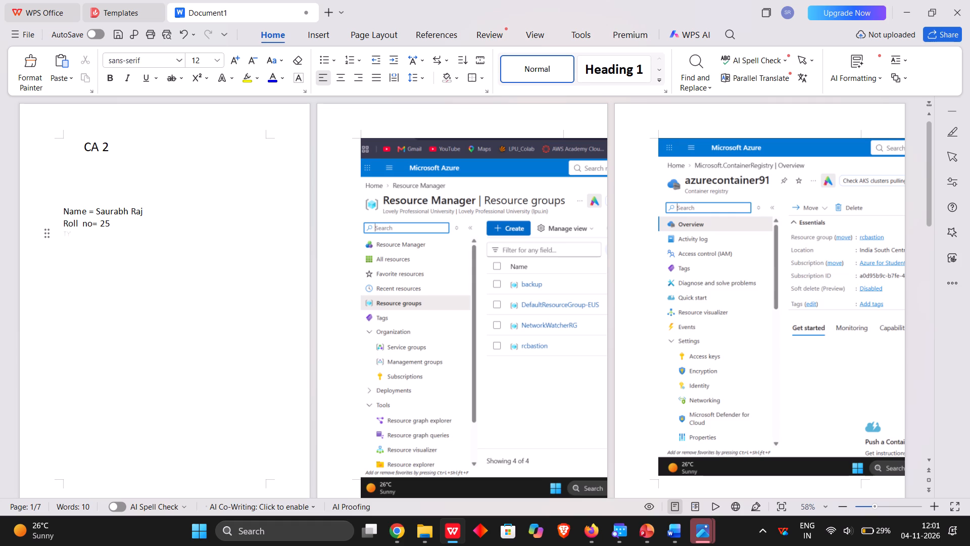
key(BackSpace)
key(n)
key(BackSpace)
Save the CA 2 document.
key(ctrl+s)
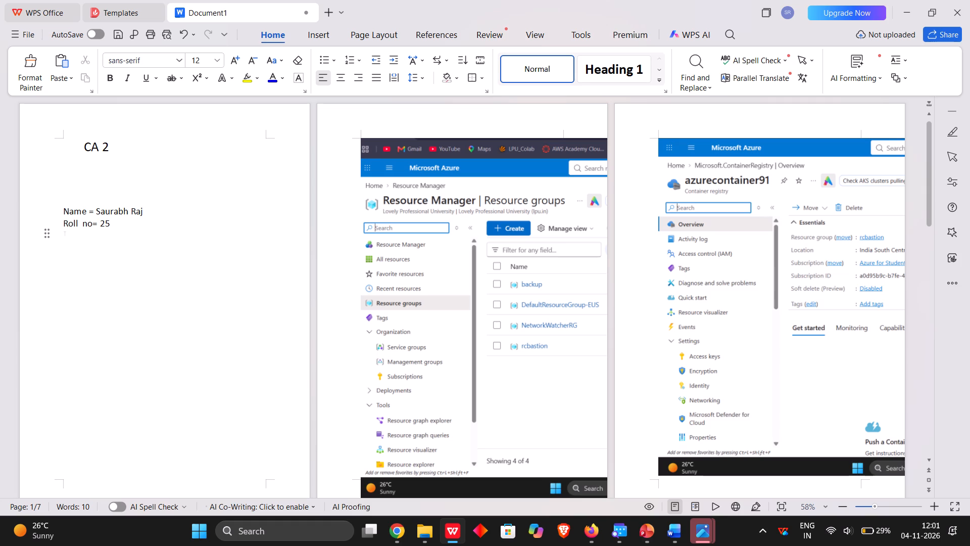